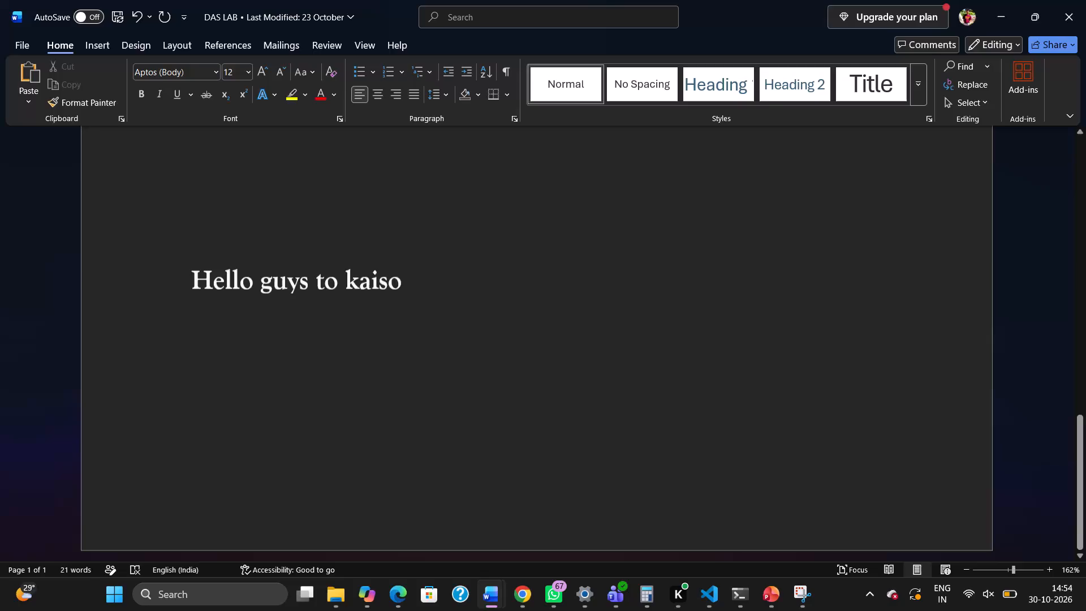
Delete the "Hello guys to kaiso" line and the remaining body text and blank lines back to just below the DSA LAB – 10 header.
left_click(459, 304)
key("BackSpace")
key("BackSpace")
key("BackSpace")
key("BackSpace")
key("BackSpace")
key("BackSpace")
key("BackSpace")
key("BackSpace")
key("BackSpace")
key("BackSpace")
key("BackSpace")
key("BackSpace")
key("BackSpace")
key("BackSpace")
key("BackSpace")
key("BackSpace")
key("BackSpace")
key("BackSpace")
key("BackSpace")
key("BackSpace")
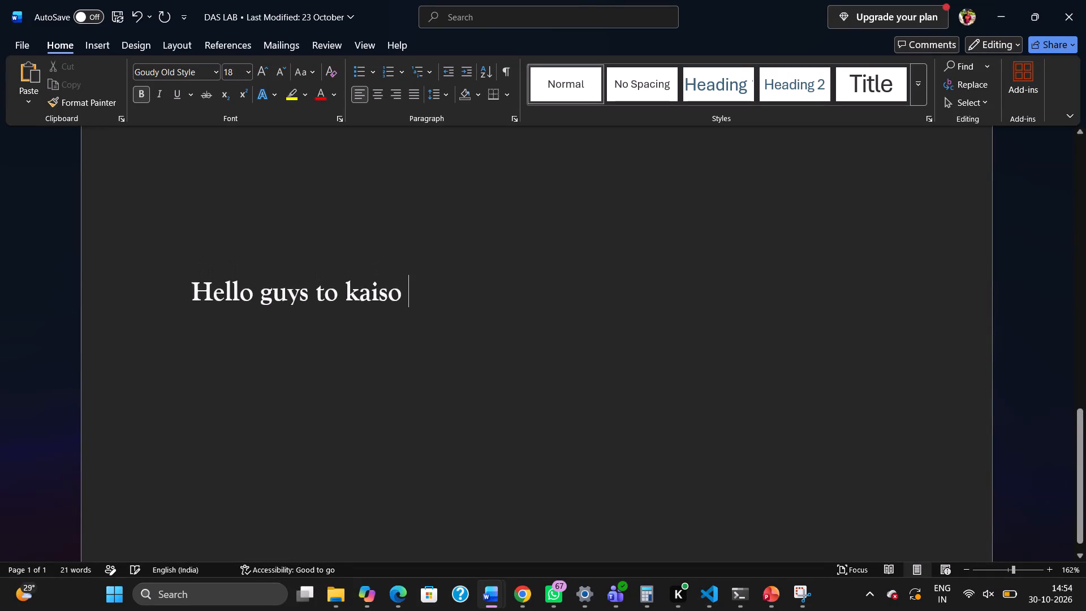
key("BackSpace")
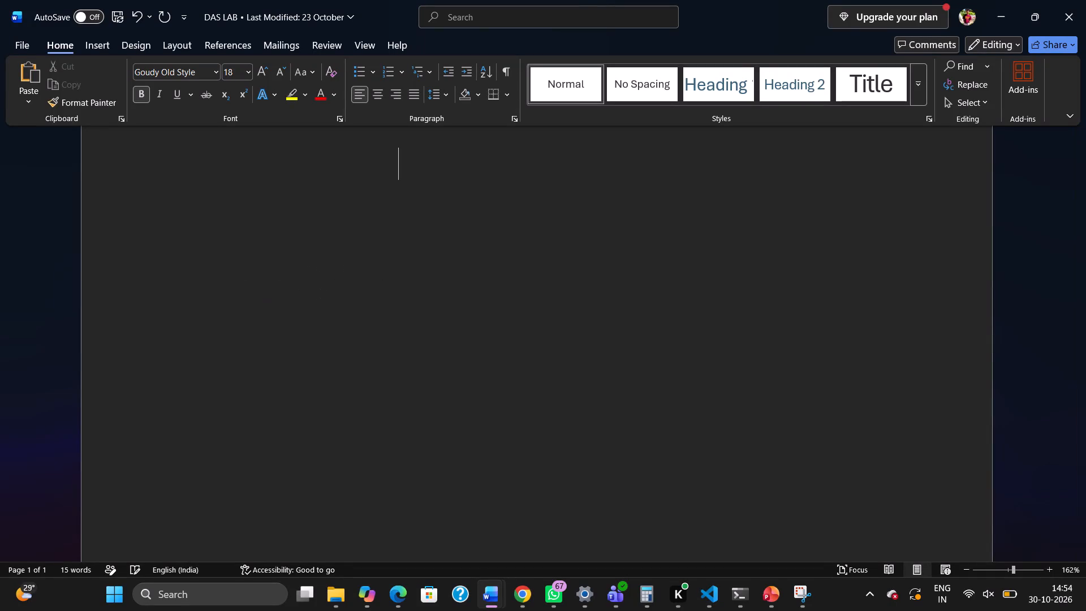
key("BackSpace")
key("BackSpace")
key("BackSpace")
key("BackSpace")
key("BackSpace")
key("BackSpace")
key("BackSpace")
key("BackSpace")
key("BackSpace")
key("BackSpace")
key("BackSpace")
key("BackSpace")
key("BackSpace")
key("BackSpace")
key("BackSpace")
key("BackSpace")
key("BackSpace")
key("BackSpace")
key("BackSpace")
key("BackSpace")
key("BackSpace")
key("BackSpace")
key("BackSpace")
key("BackSpace")
key("BackSpace")
key("BackSpace")
key("BackSpace")
key("BackSpace")
key("BackSpace")
key("BackSpace")
key("BackSpace")
key("BackSpace")
key("BackSpace")
key("BackSpace")
key("BackSpace")
key("BackSpace")
key("BackSpace")
key("BackSpace")
key("BackSpace")
key("BackSpace")
key("BackSpace")
key("BackSpace")
key("BackSpace")
key("BackSpace")
key("BackSpace")
scroll(459, 304, "up", 1)
key("BackSpace")
key("BackSpace")
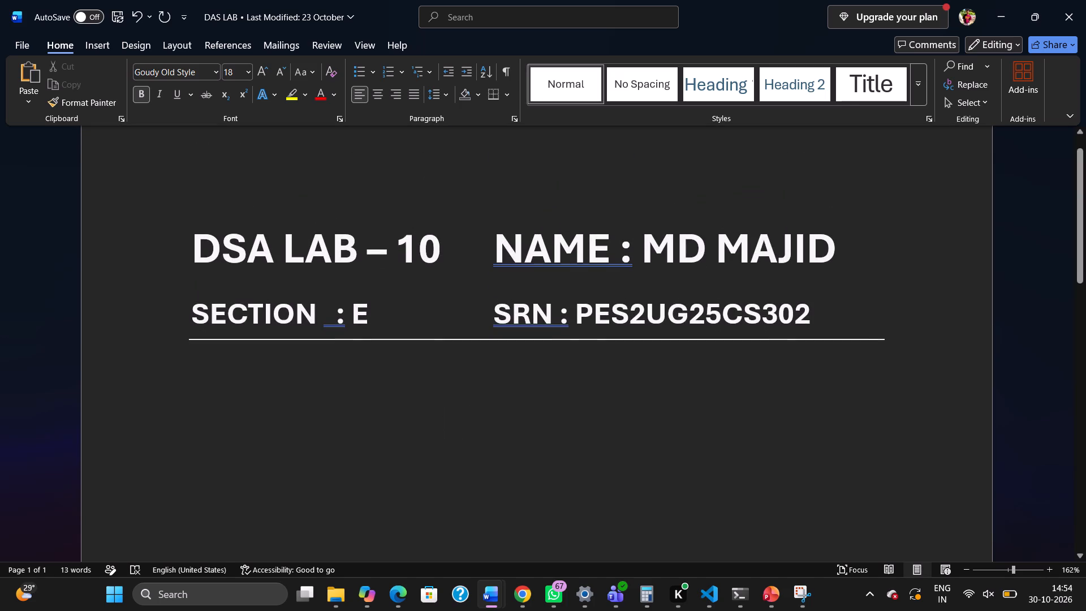
Paste the copied TEST 1 output screenshot below the header and start a new line after it.
left_click(1006, 566)
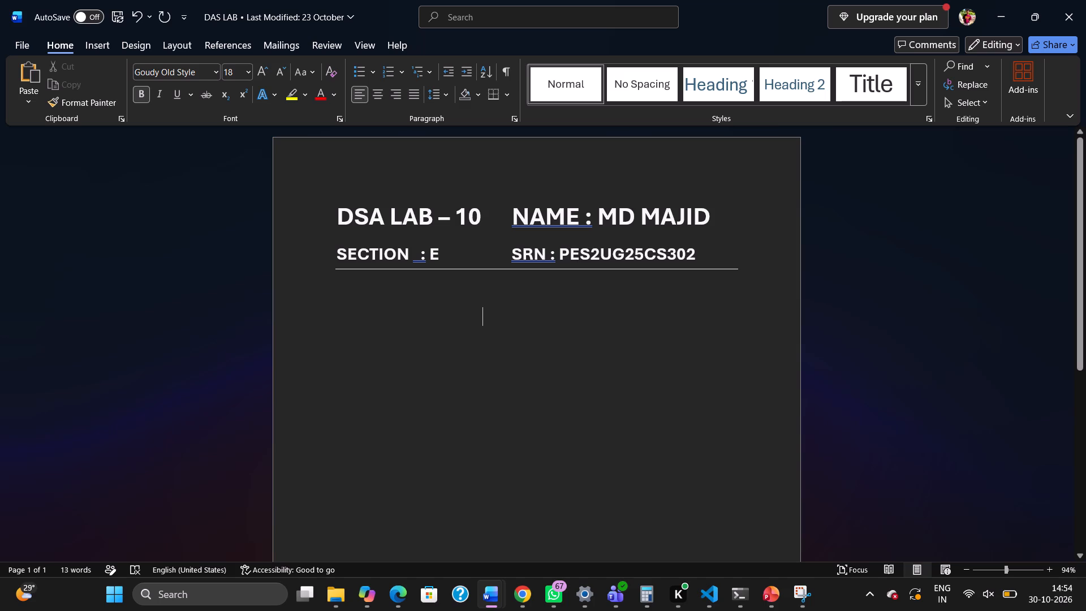
scroll(723, 440, "down", 4)
scroll(723, 440, "up", 1)
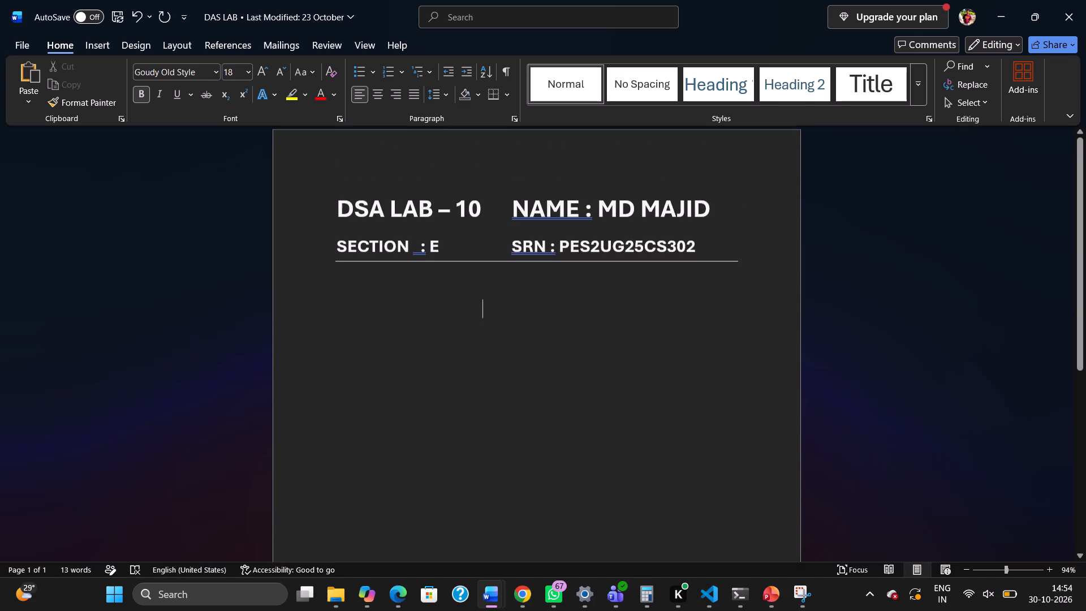
scroll(723, 440, "up", 1)
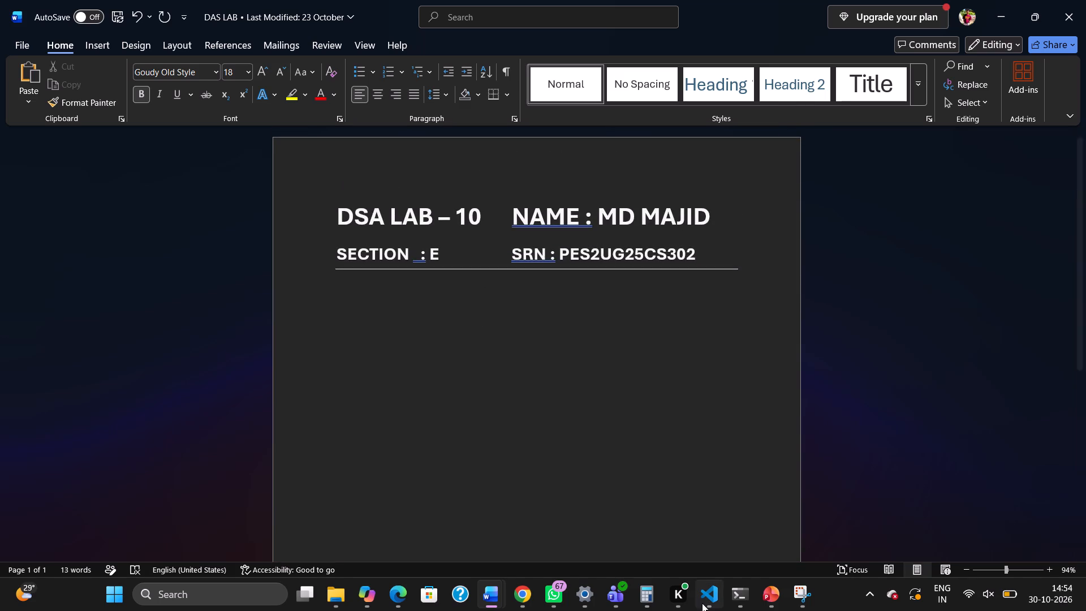
key("ctrl+v")
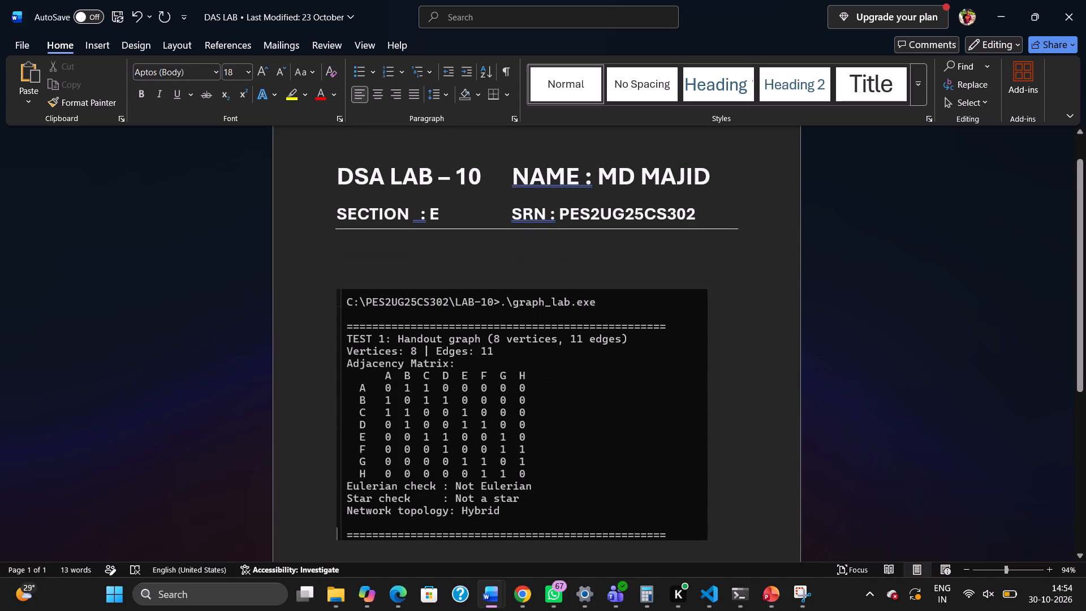
key("Return")
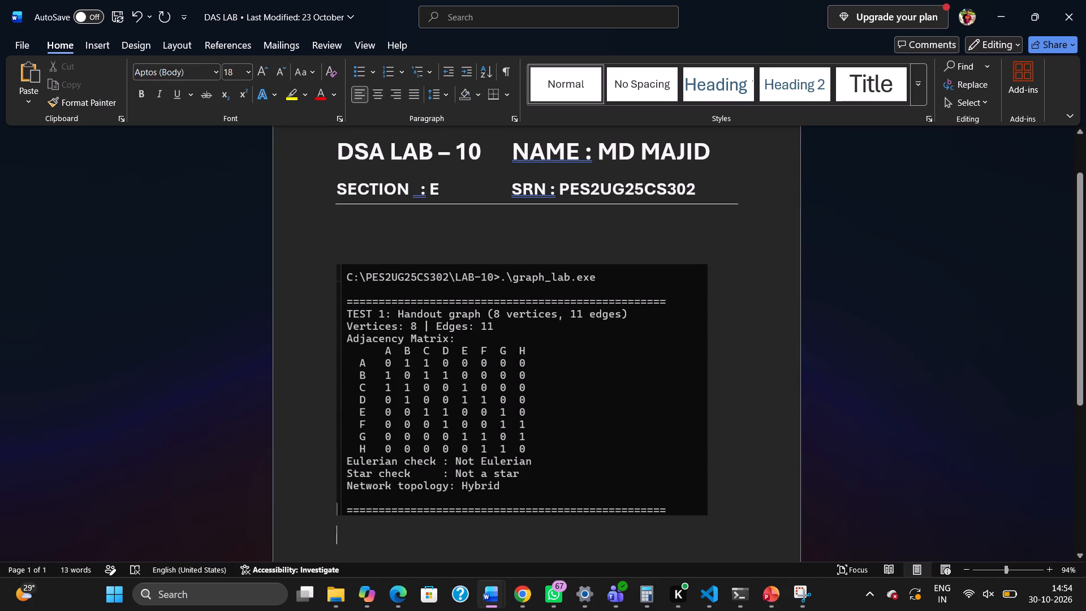
Switch to Command Prompt and capture a snip of the "TEST 2: Cycle of 5 vertices" output block.
left_click(750, 587)
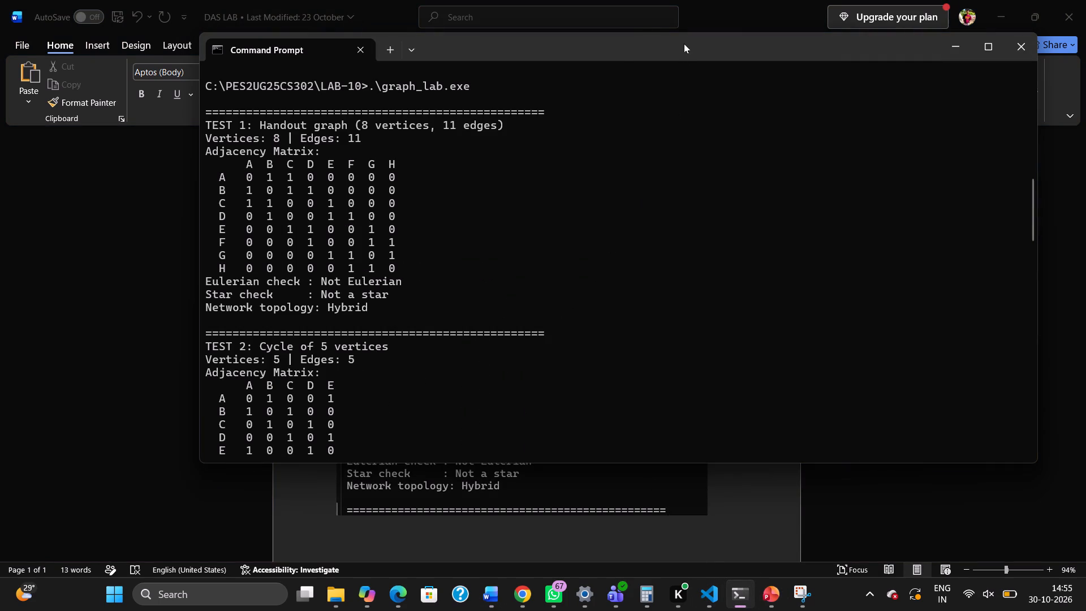
double_click(618, 54)
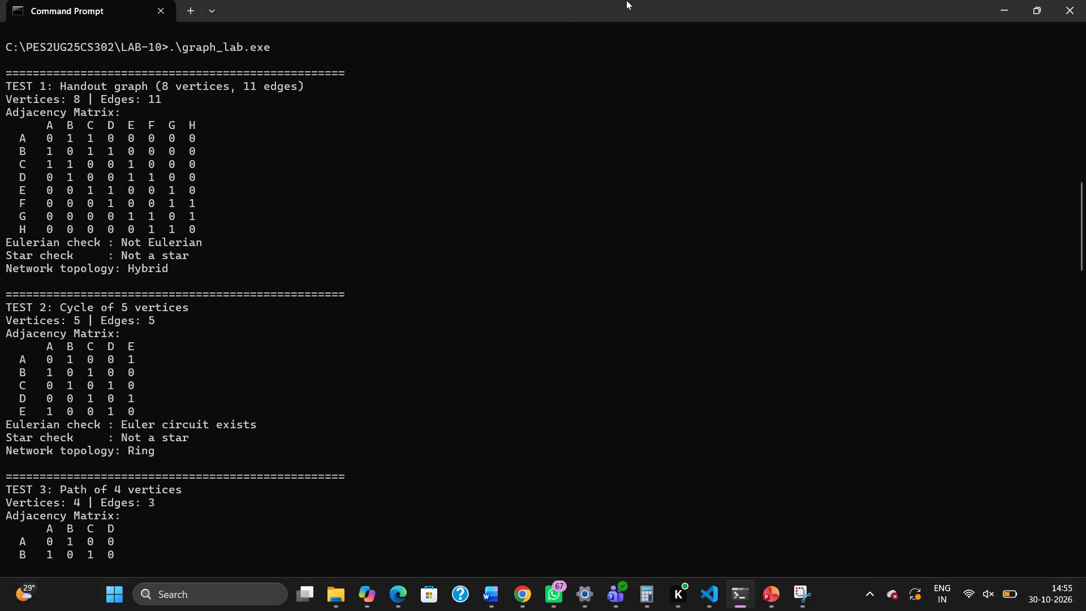
double_click(566, 10)
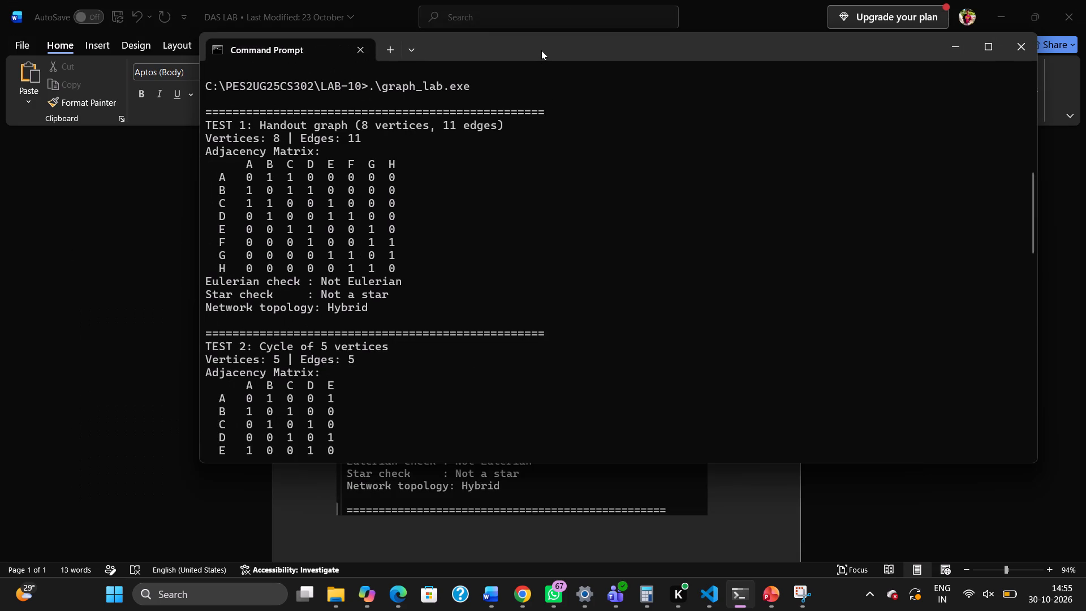
left_click_drag(541, 50, 710, 471)
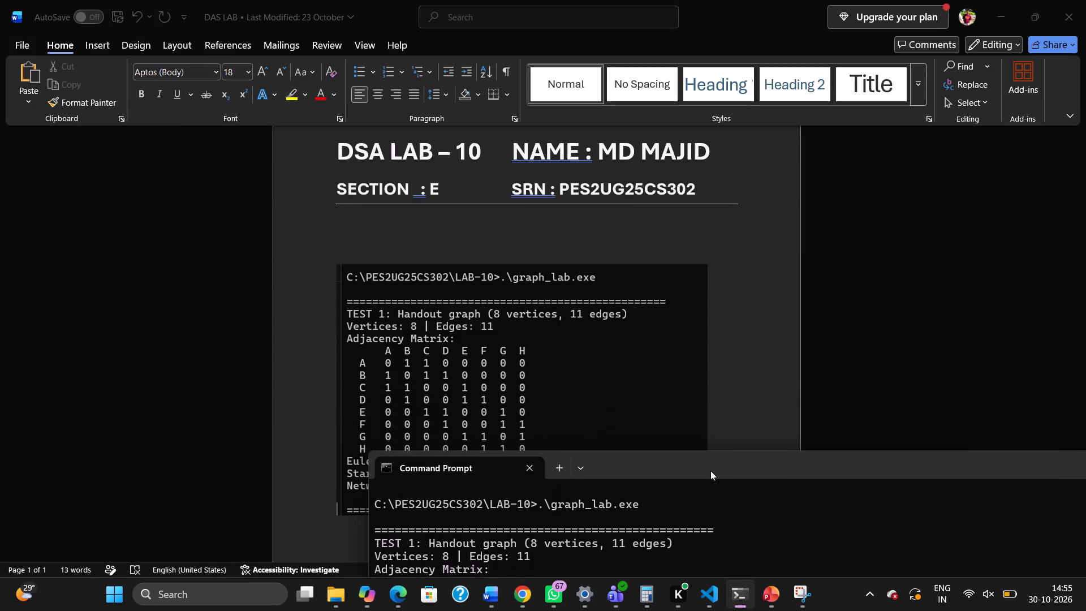
left_click_drag(710, 471, 599, 120)
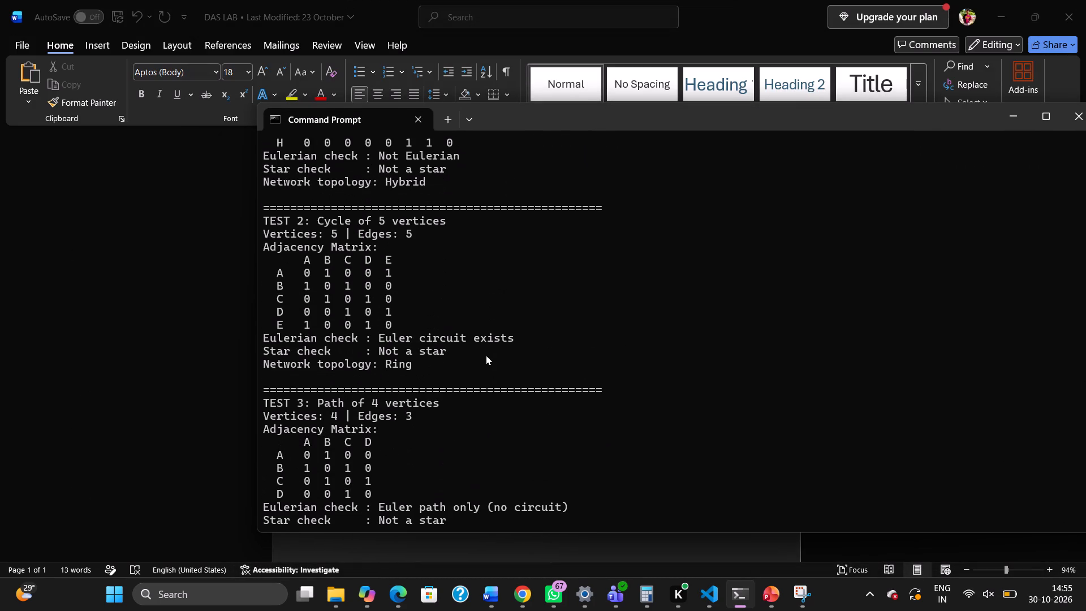
key("Print")
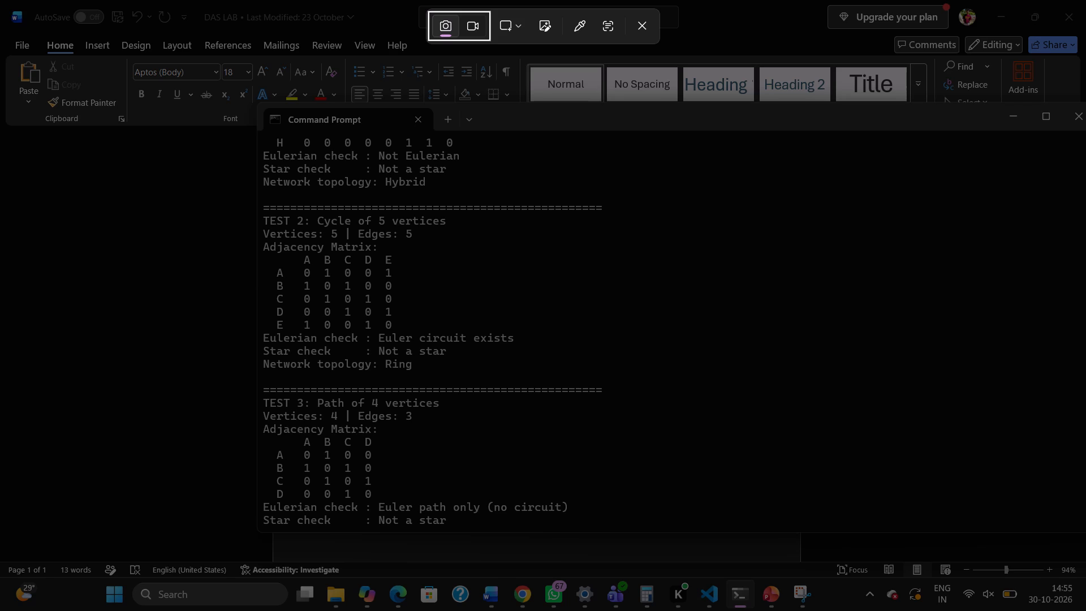
left_click_drag(259, 197, 377, 373)
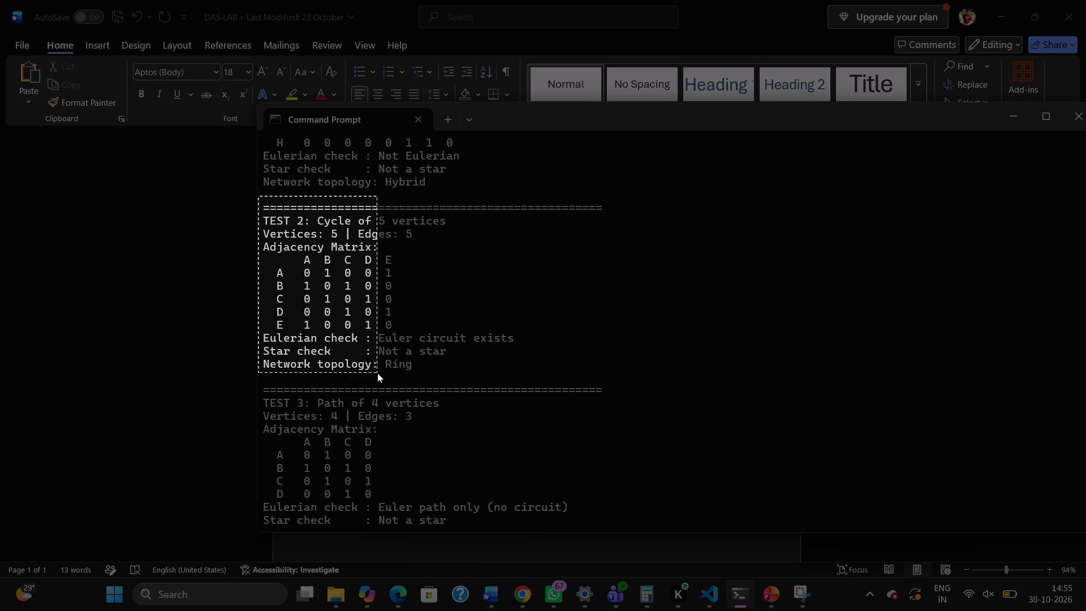
left_click_drag(377, 373, 671, 396)
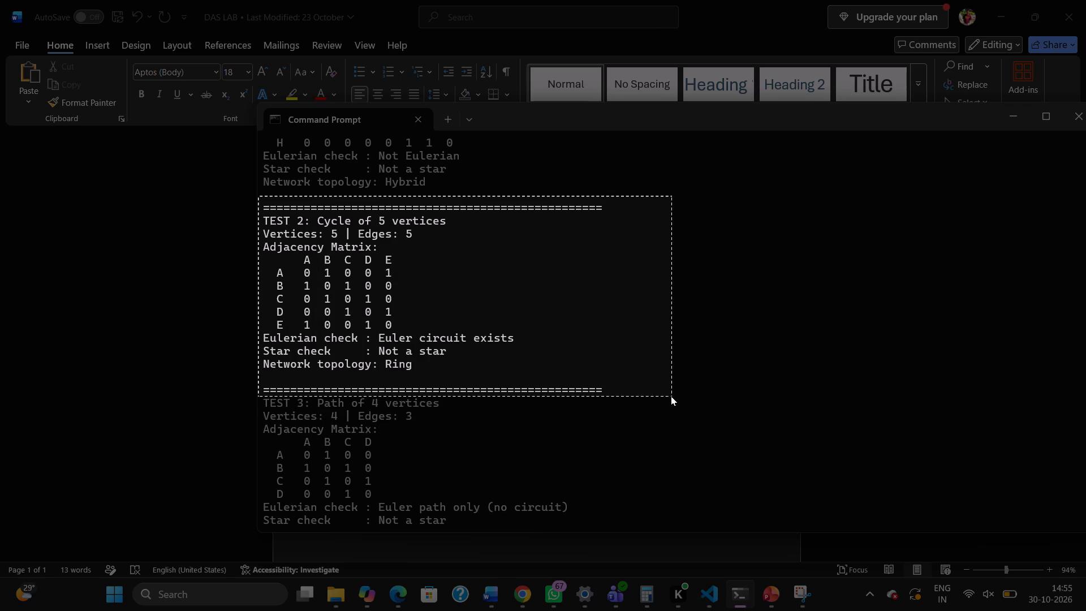
left_click_drag(671, 396, 674, 395)
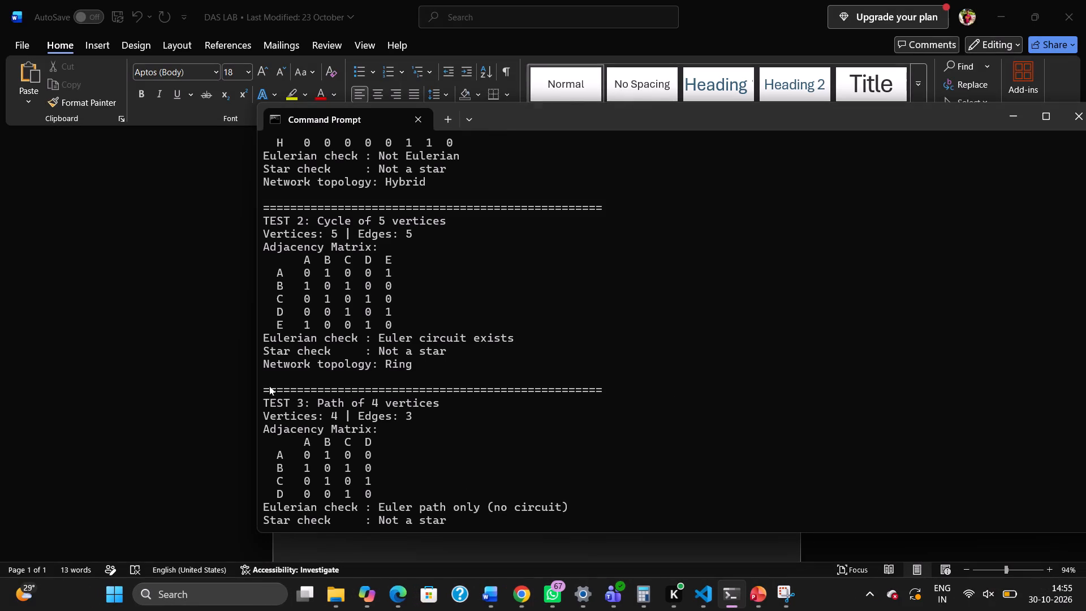
Return to the Word document and paste the TEST 2 snip below the TEST 1 image.
left_click(191, 372)
key("ctrl+v")
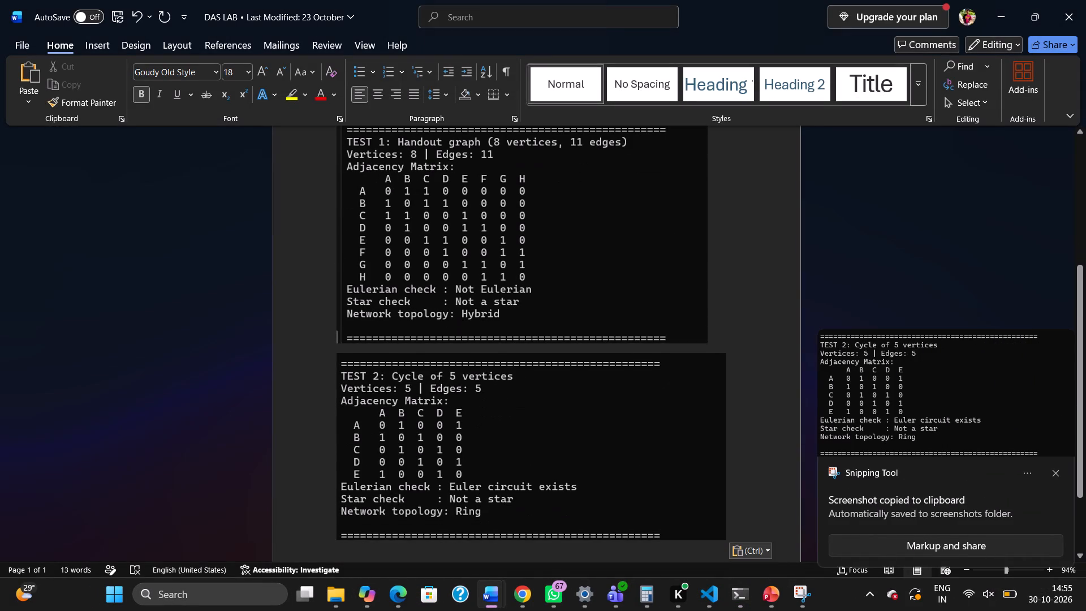
Switch to Command Prompt and capture a snip of the "TEST 3: Path of 4 vertices" output block.
left_click(737, 596)
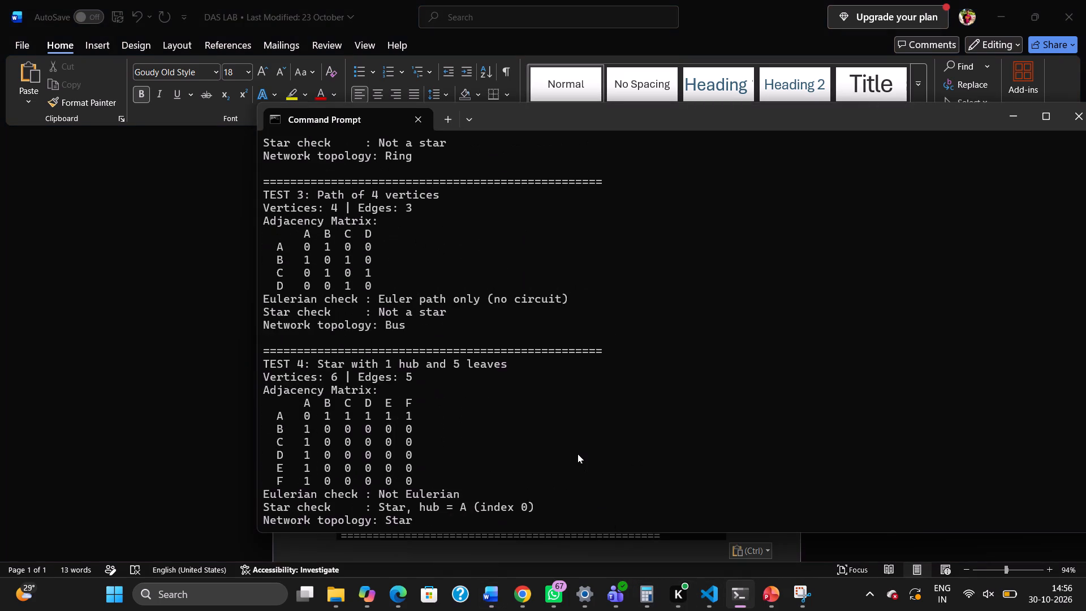
key("Print")
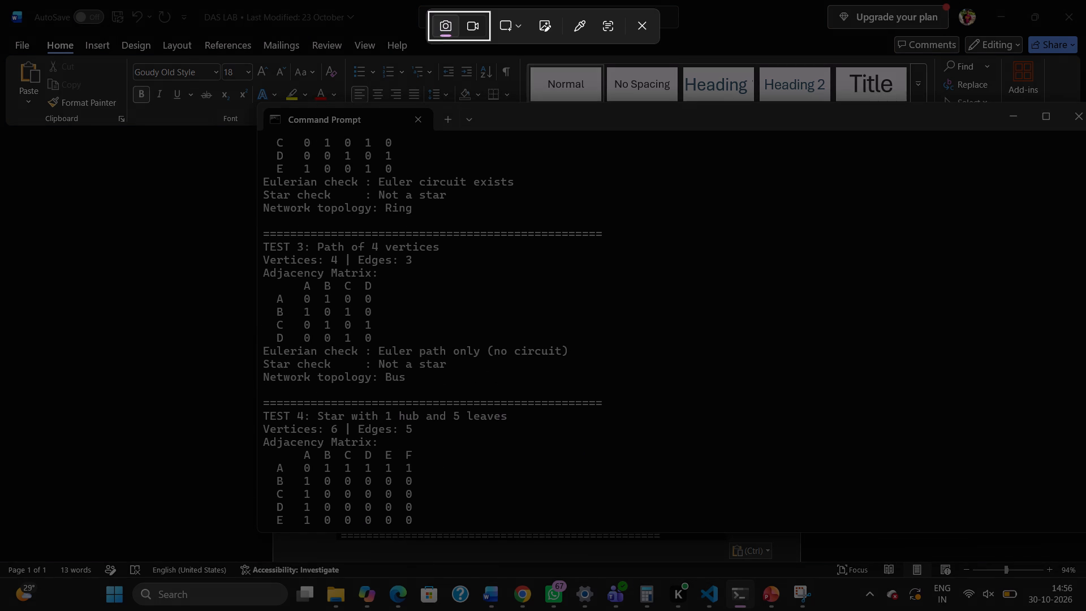
left_click_drag(258, 217, 511, 418)
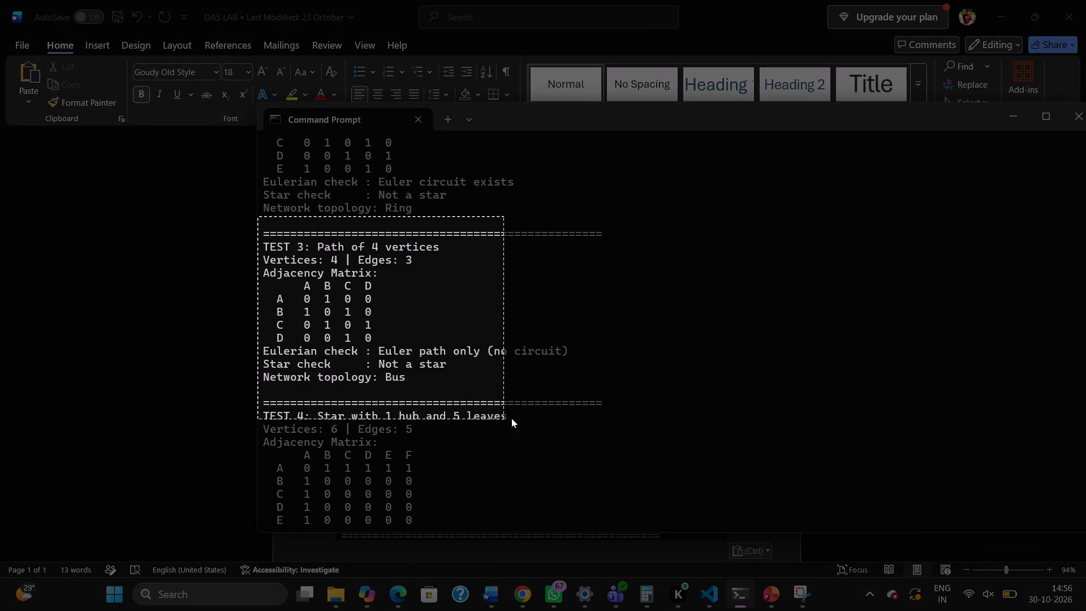
left_click_drag(511, 418, 657, 408)
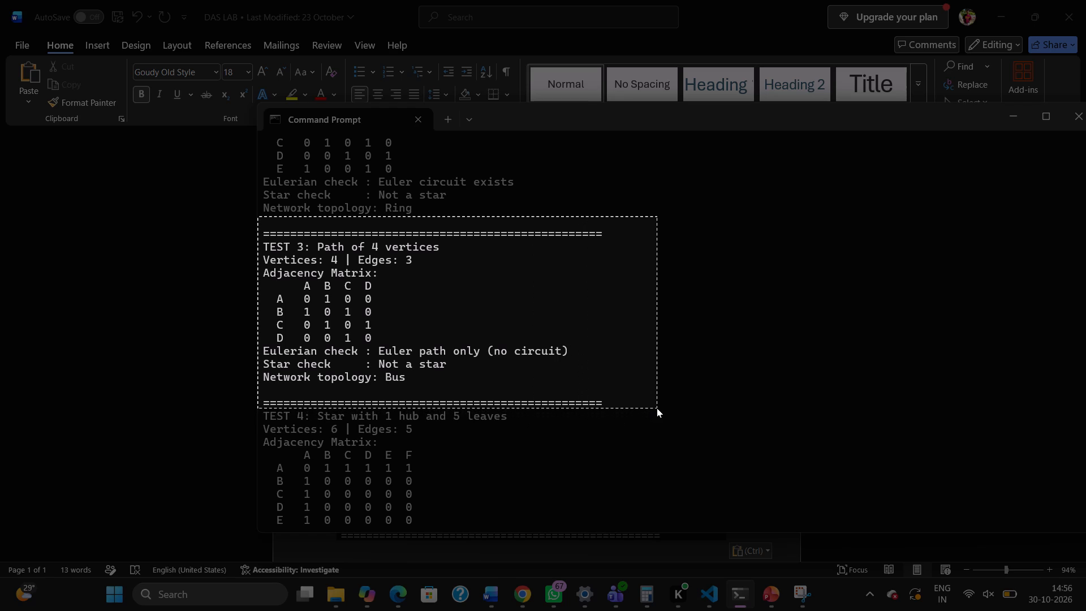
left_click_drag(657, 408, 657, 409)
Return to the Word document and paste the TEST 3 snip after the TEST 2 image.
left_click(209, 416)
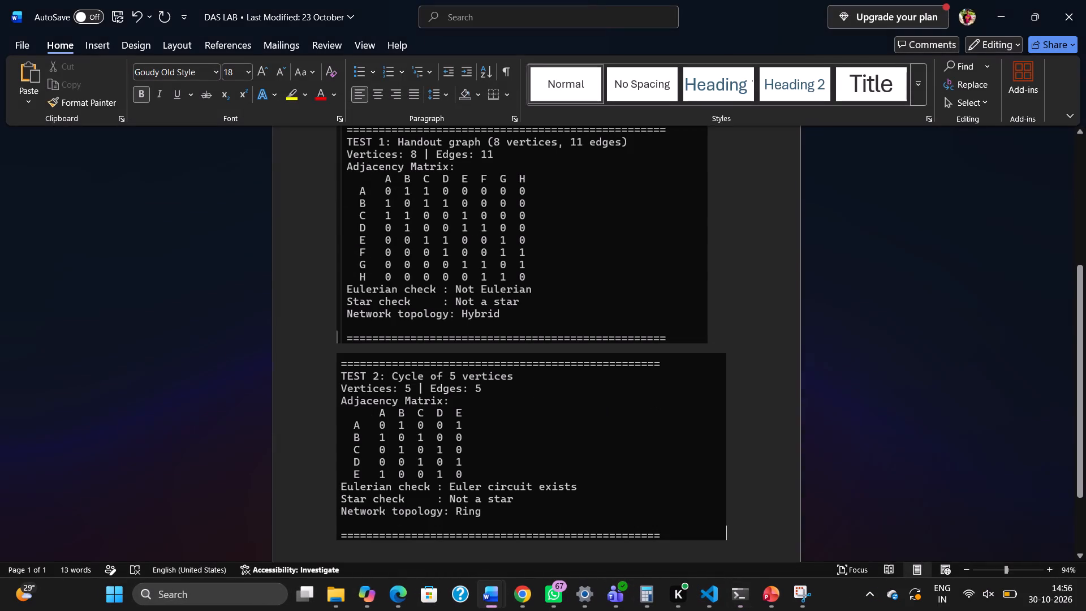
key("Down")
key("Down")
key("Down")
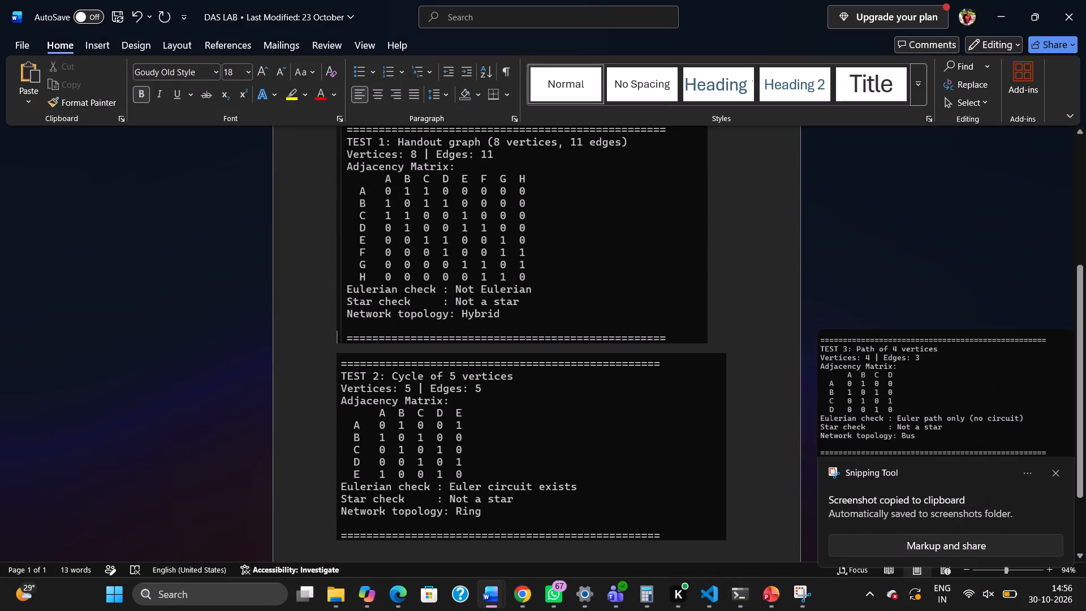
key("Down")
key("Right")
key("ctrl+v")
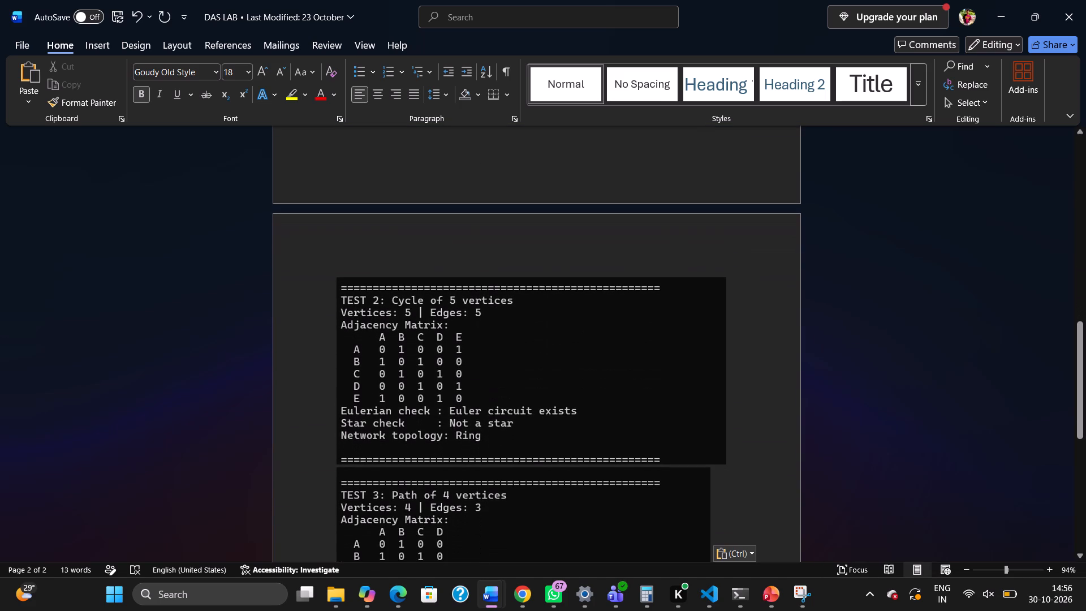
Move the TEST 2 image from page 2 to page 1, directly below the TEST 1 image.
left_click(589, 399)
left_click_drag(589, 399, 574, 184)
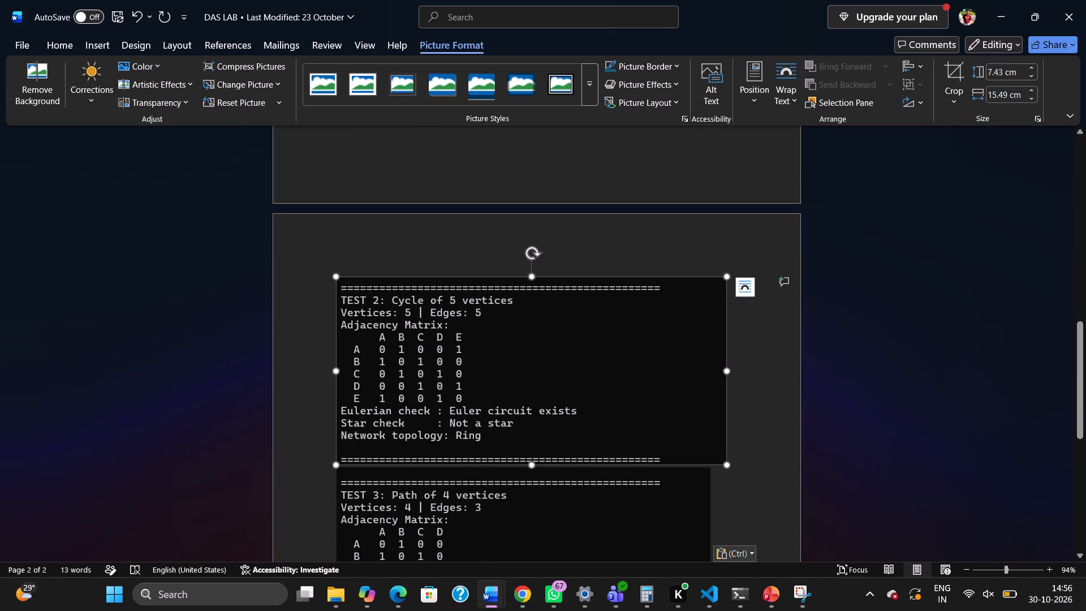
left_click_drag(574, 184, 573, 181)
left_click_drag(533, 326, 531, 158)
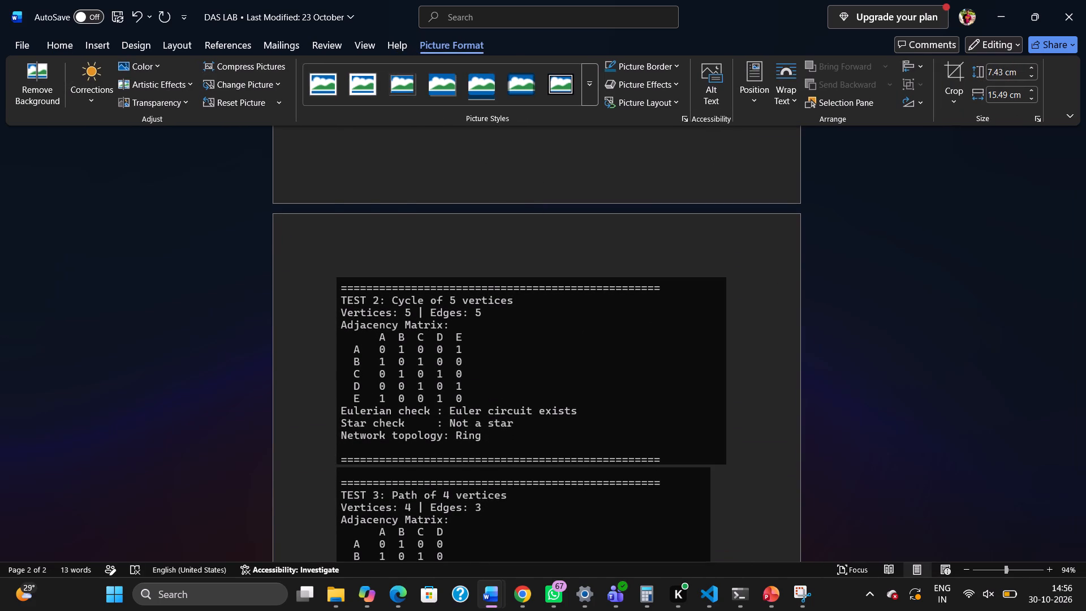
left_click_drag(553, 322, 555, 362)
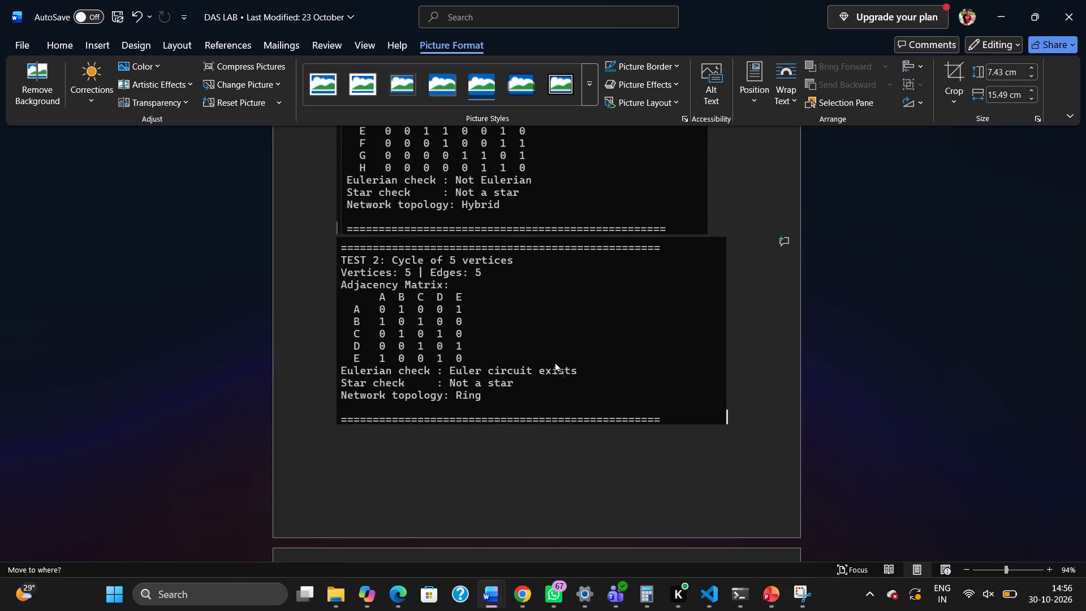
left_click_drag(555, 362, 592, 440)
left_click_drag(592, 440, 600, 428)
Insert two line breaks after the TEST 1 image to separate it from the TEST 2 image.
left_click(728, 217)
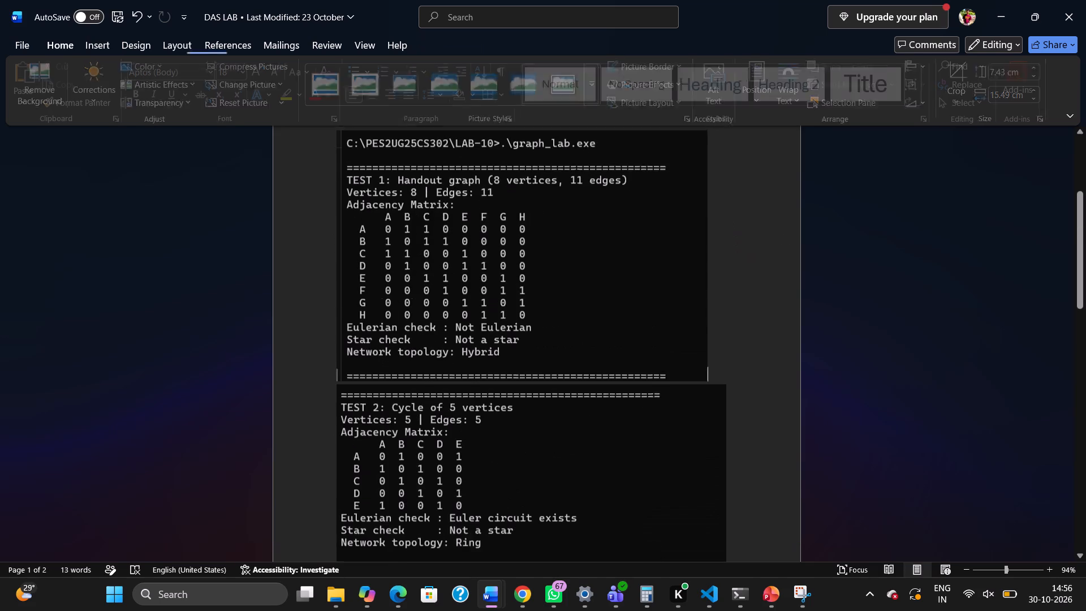
key("Return")
key("Return")
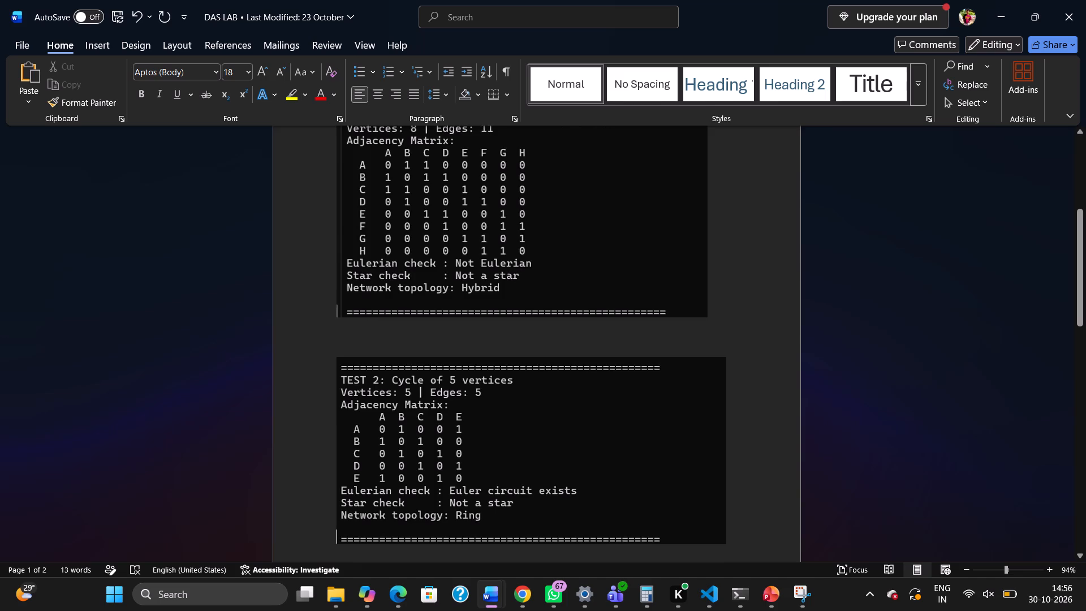
Place the cursor after the TEST 3 image, and capture a snip of the "TEST 4: Star with 1 hub and 5 leaves" block in Command Prompt.
scroll(728, 217, "down", 2)
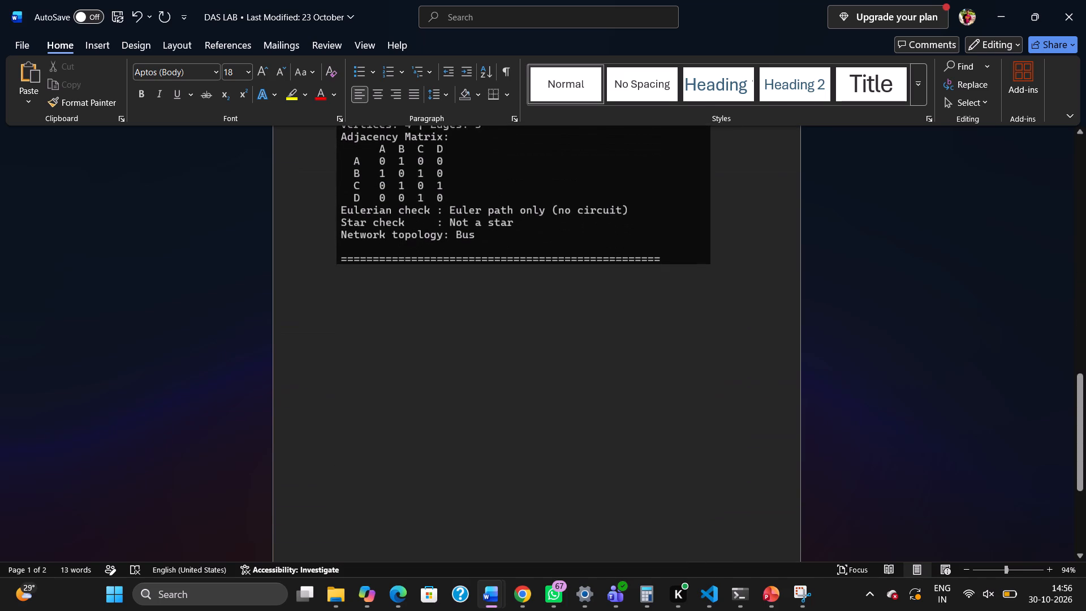
scroll(728, 217, "down", 1)
left_click(748, 305)
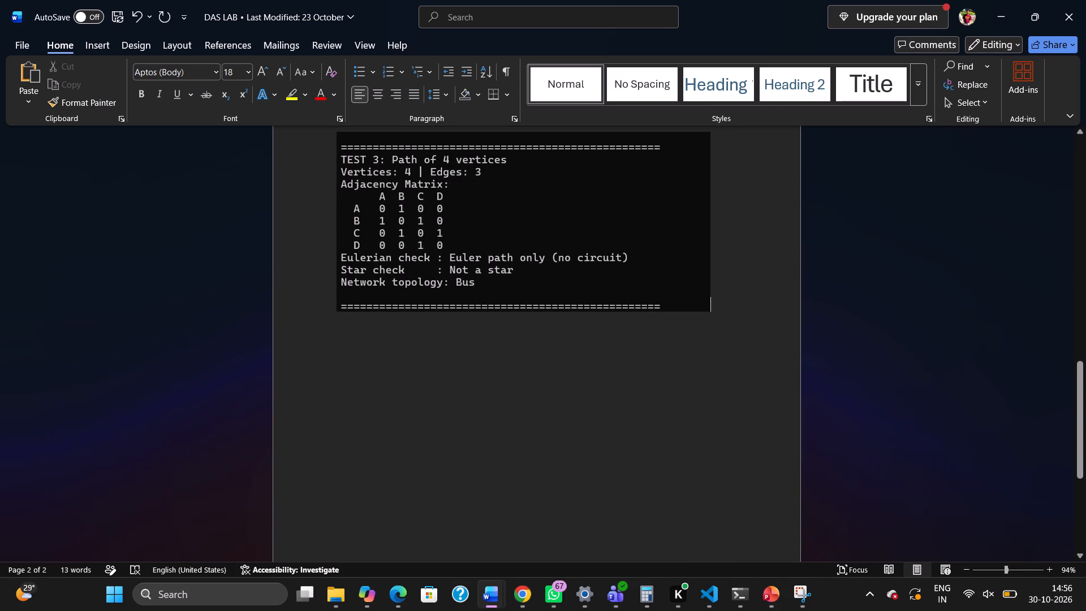
left_click(728, 603)
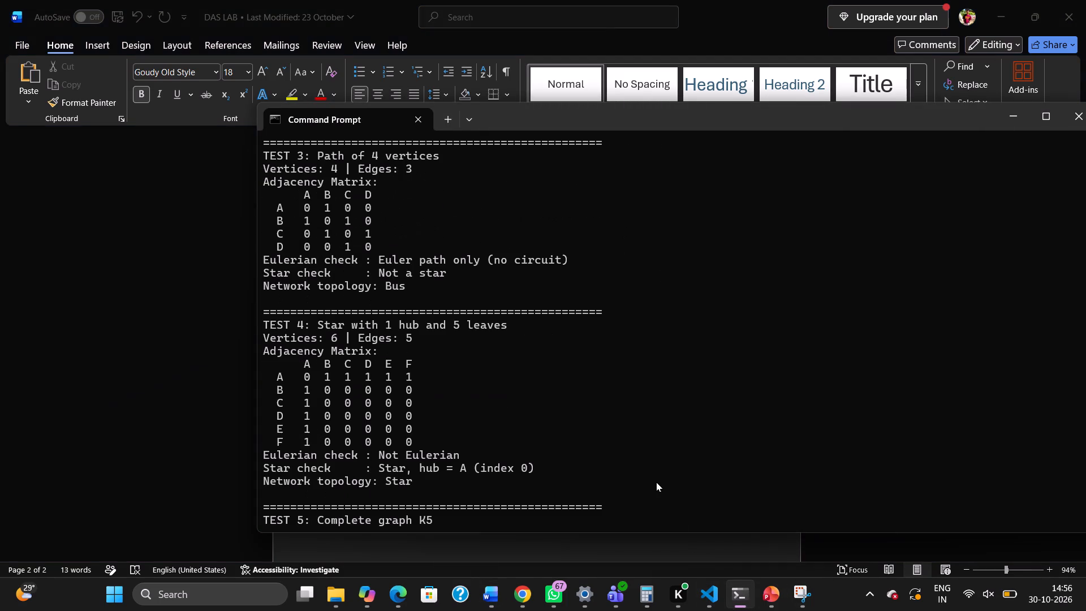
key("Print")
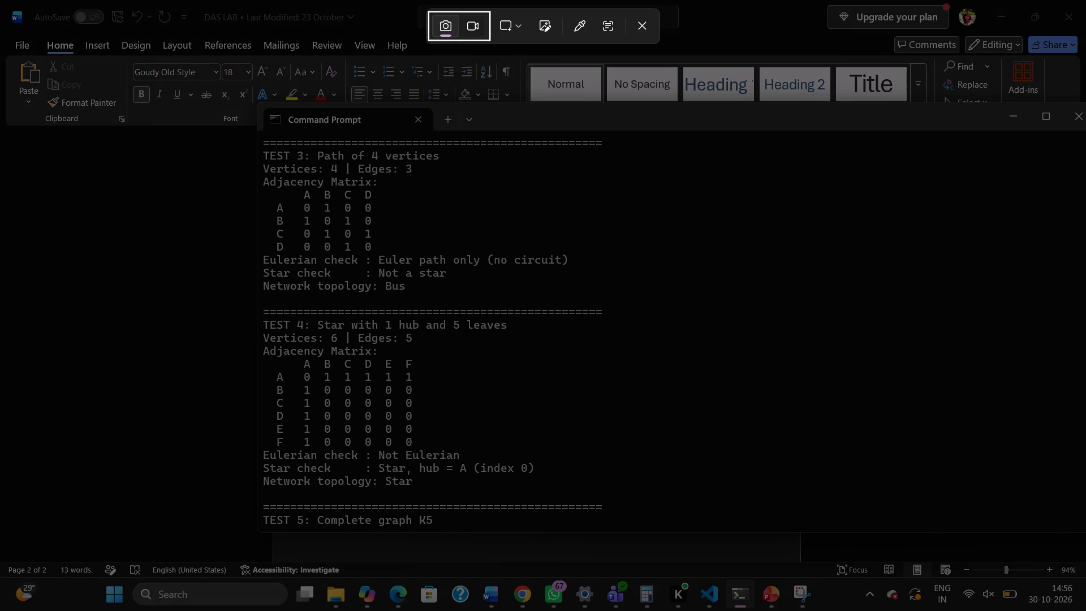
left_click_drag(257, 296, 635, 515)
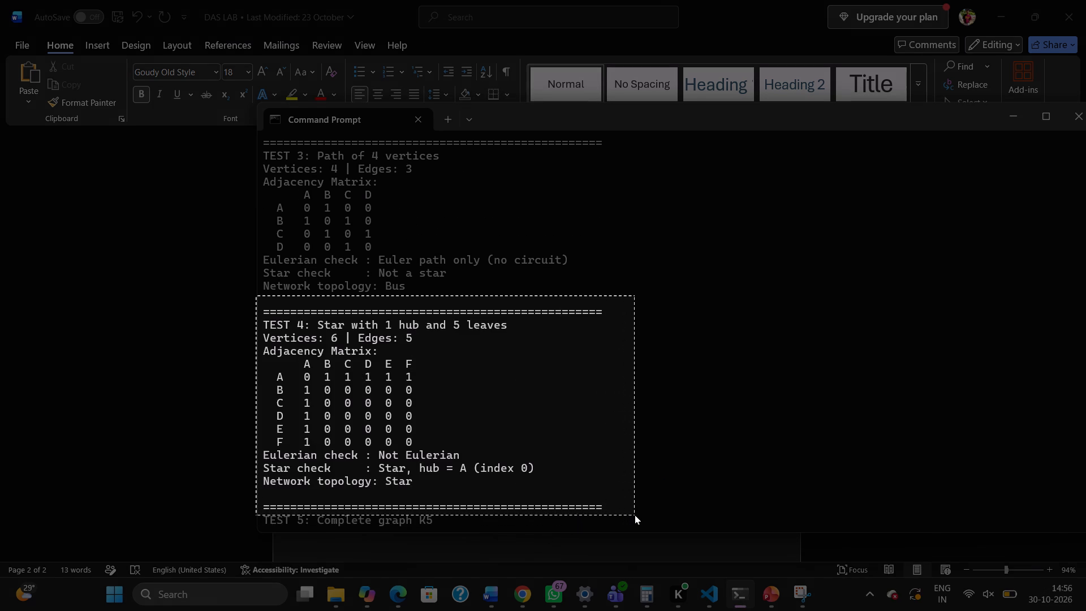
left_click_drag(635, 515, 640, 515)
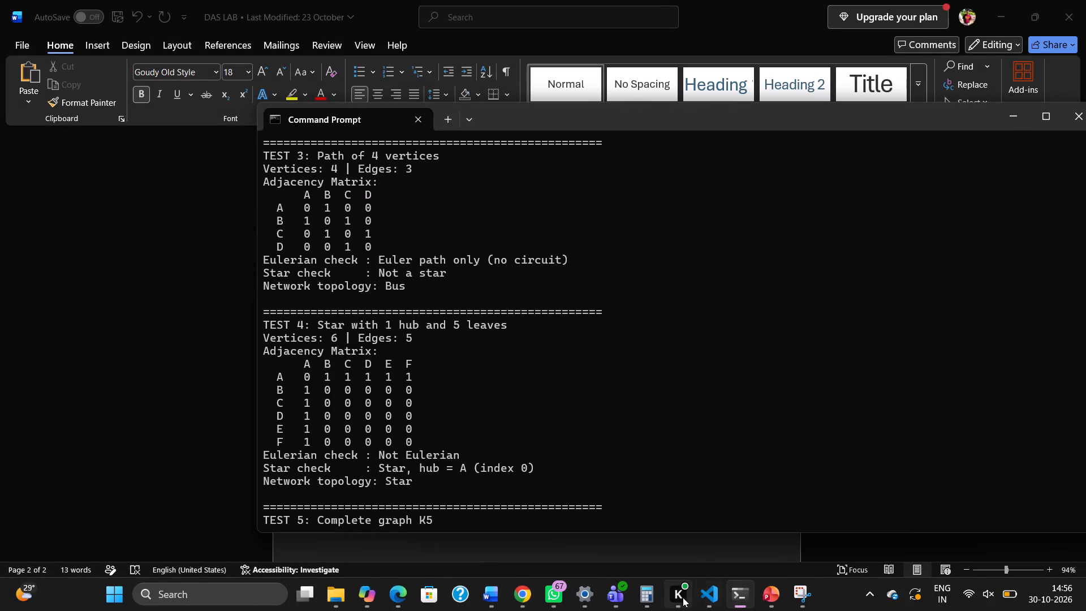
Return to the DAS LAB document and paste the TEST 4 snip below the TEST 3 image, separated by two line breaks.
left_click(491, 587)
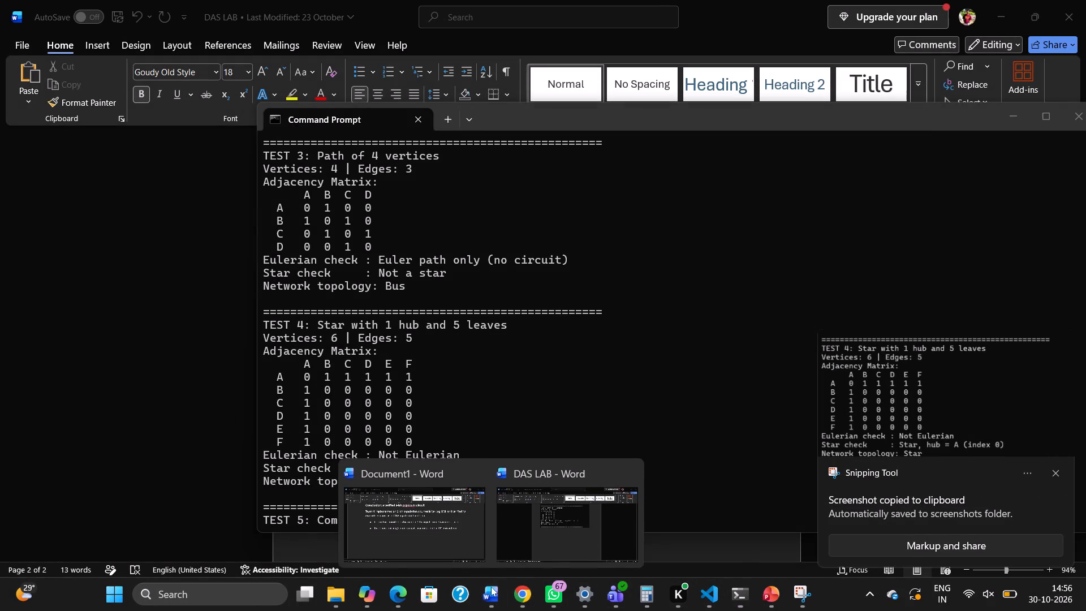
left_click(581, 523)
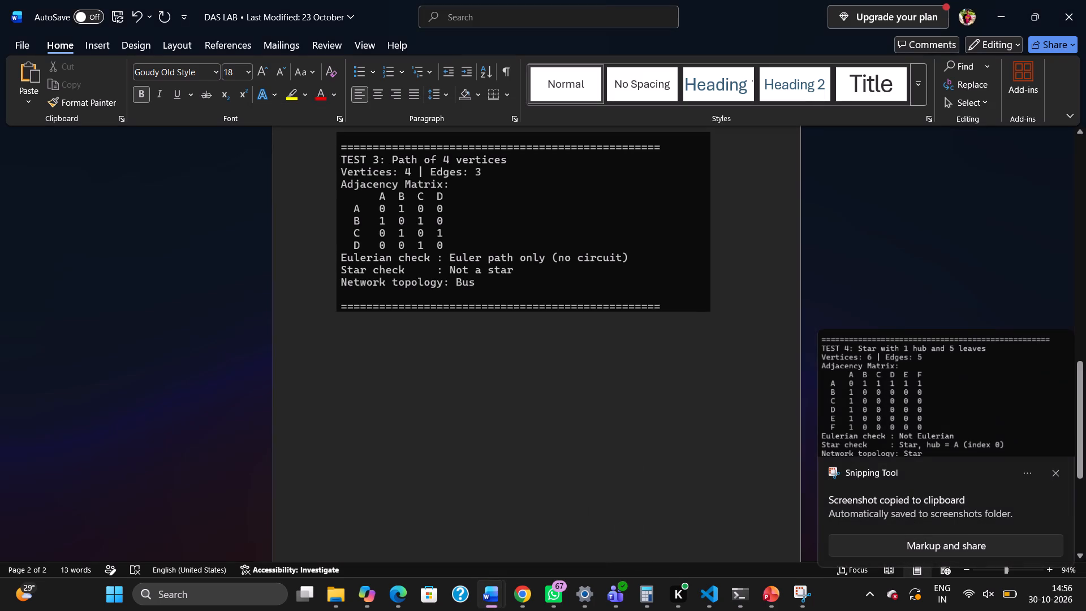
key("ctrl+v")
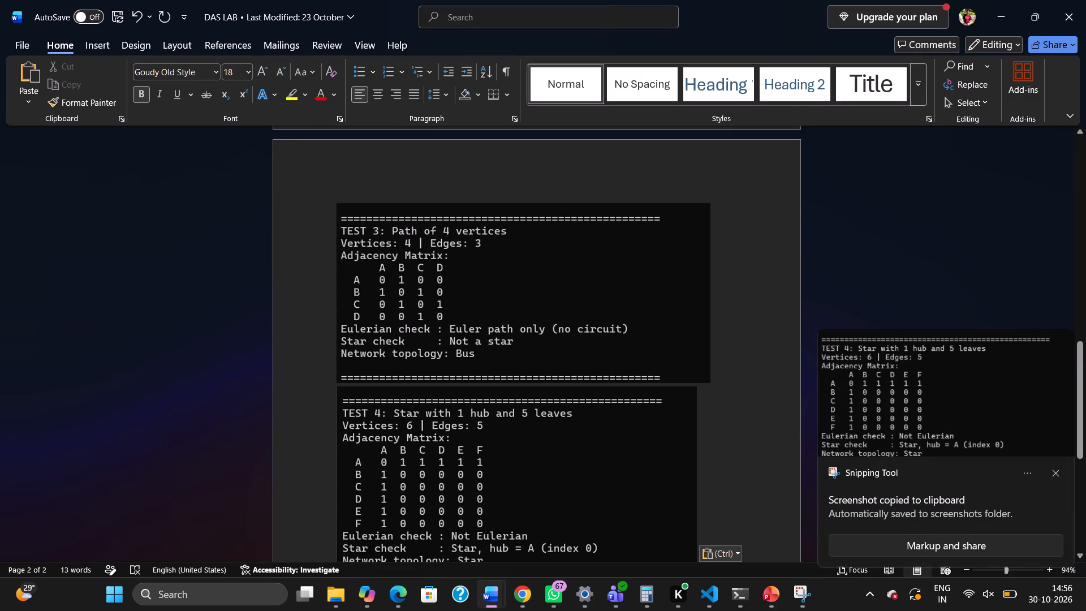
left_click(740, 356)
key("Return")
key("Return")
scroll(740, 356, "down", 1)
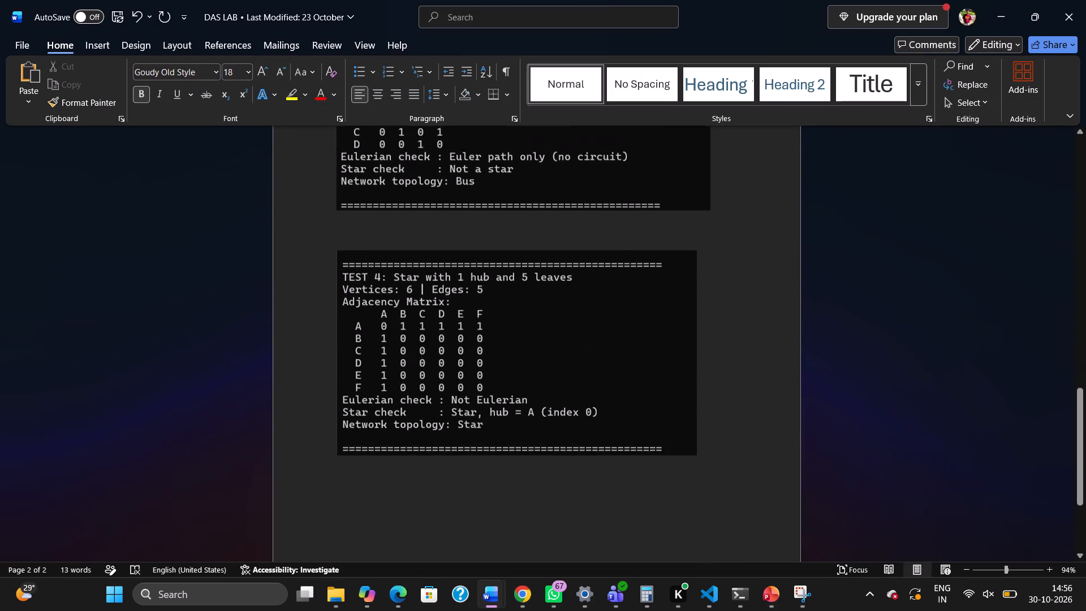
scroll(740, 356, "down", 2)
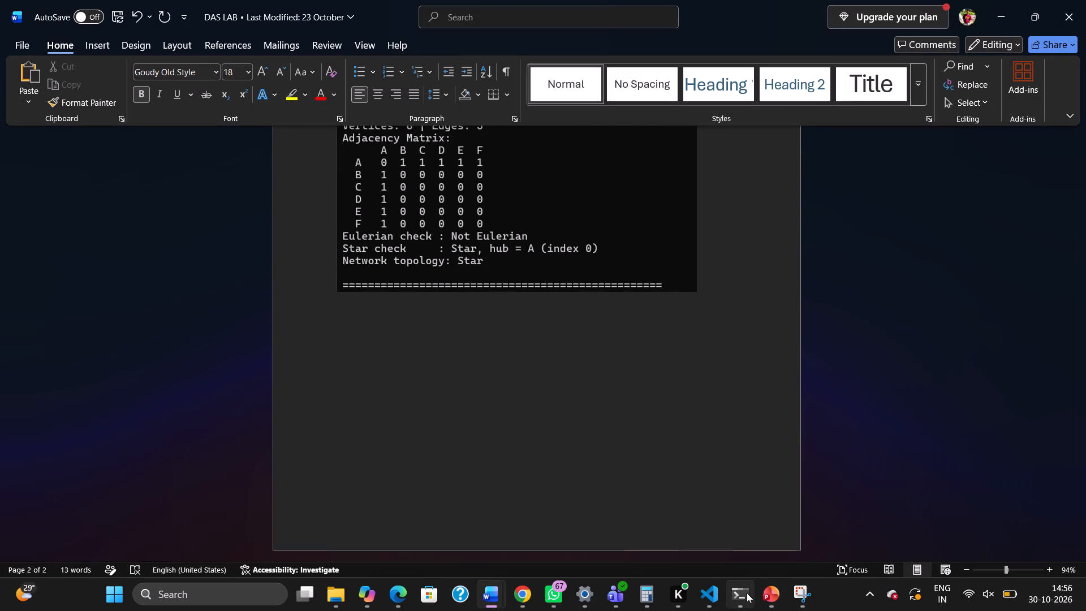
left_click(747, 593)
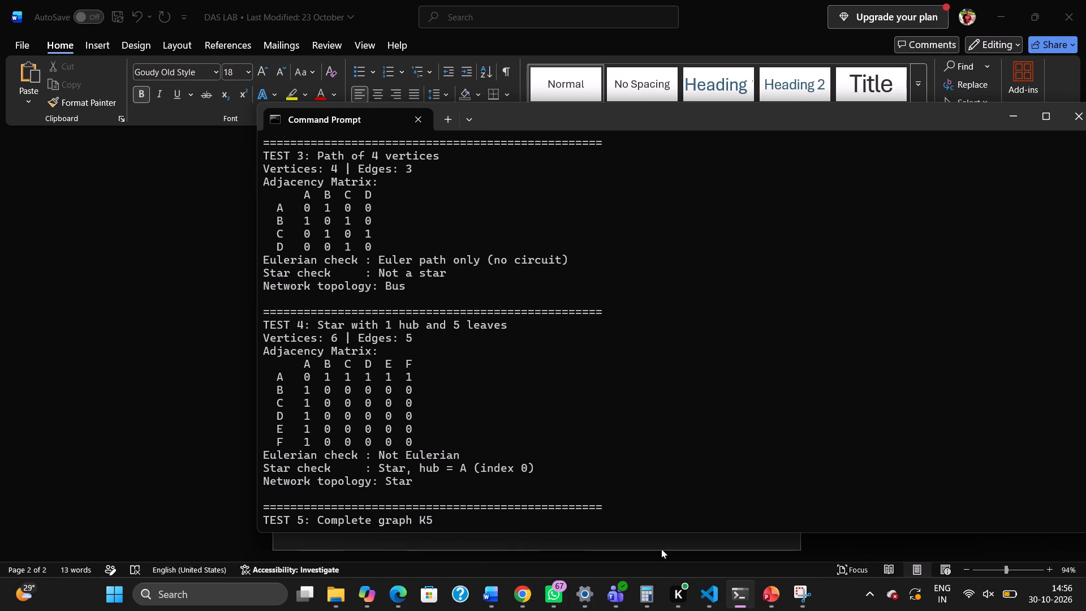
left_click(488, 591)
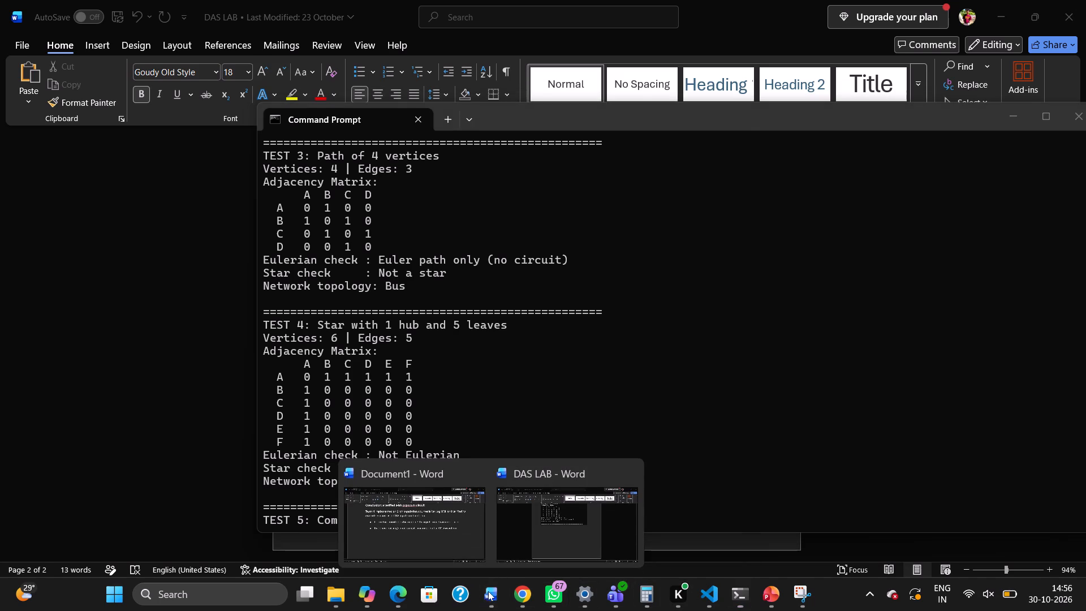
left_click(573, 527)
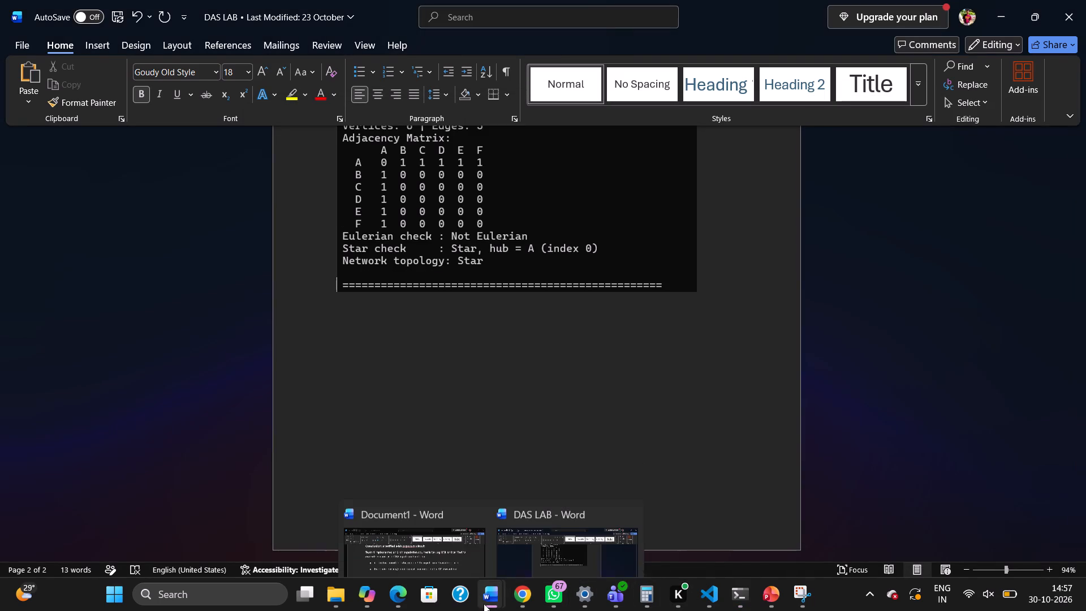
Close the other Word document, Document1, without saving its changes.
left_click(484, 604)
left_click(472, 476)
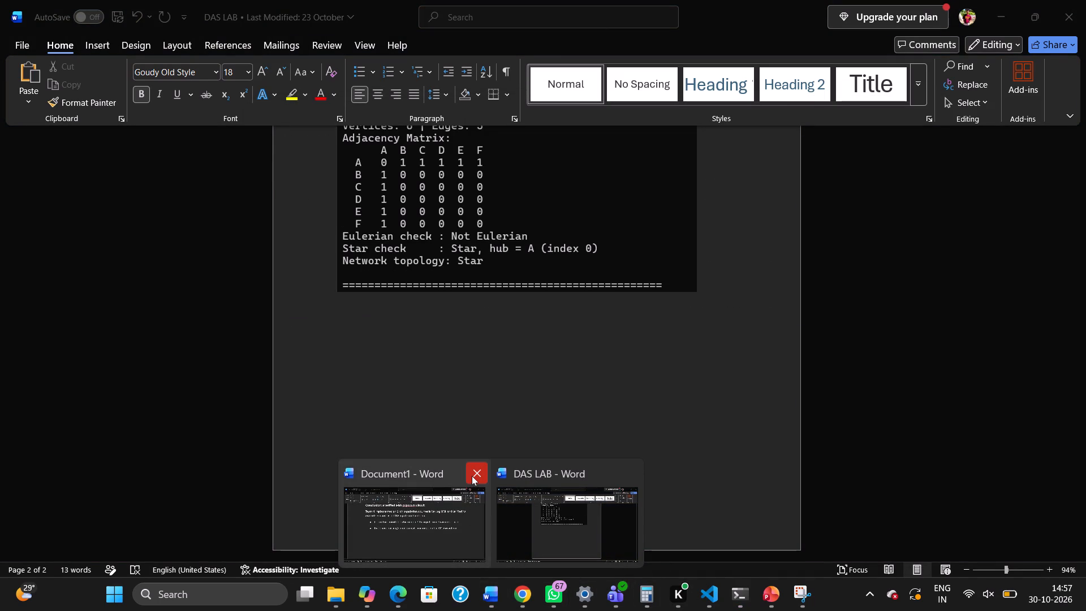
left_click(472, 476)
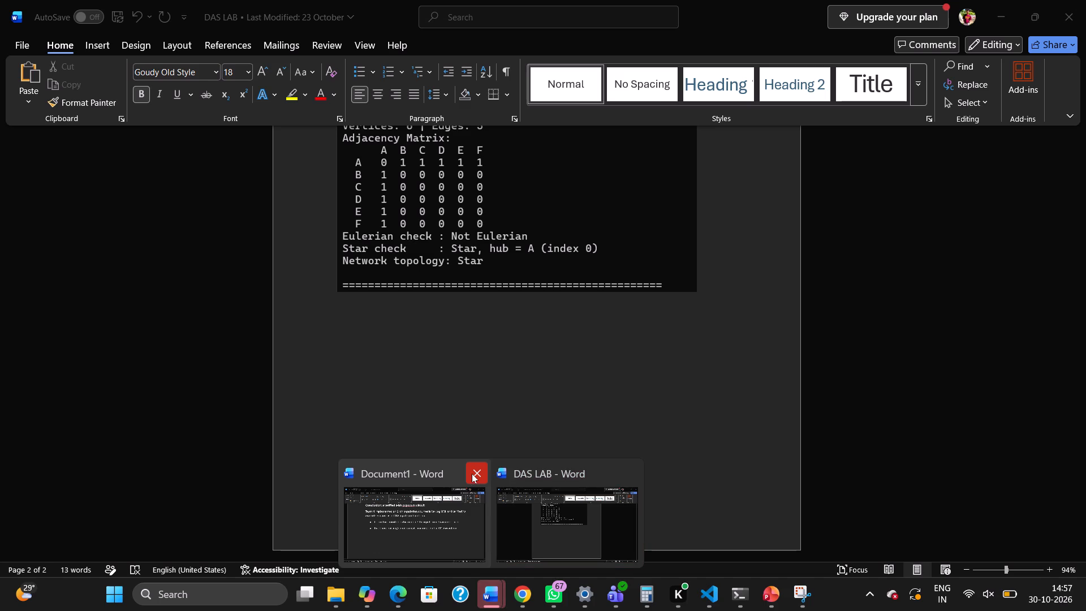
left_click(472, 474)
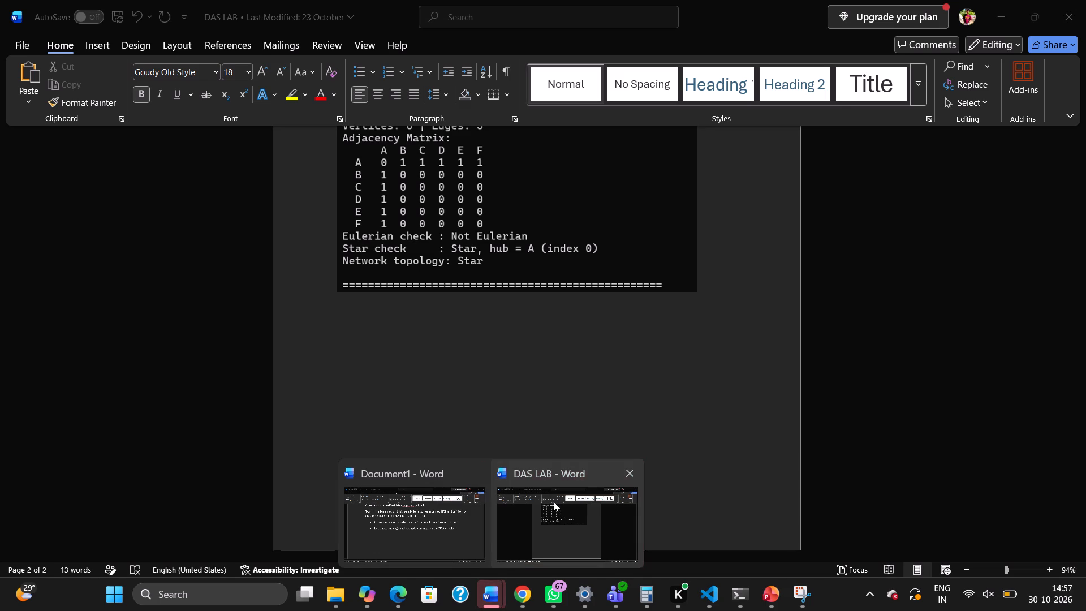
left_click(437, 490)
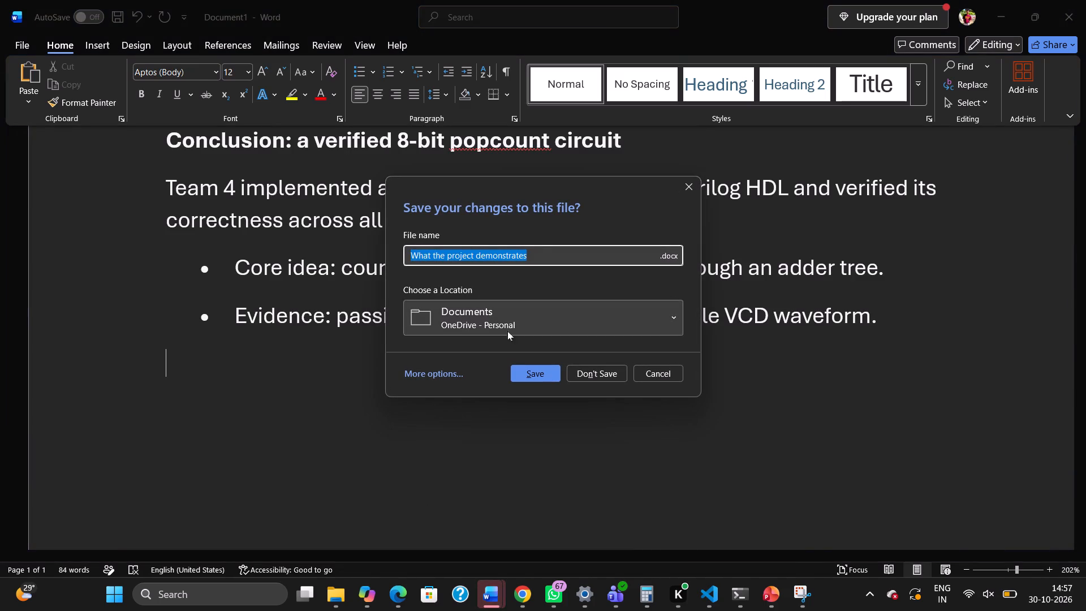
left_click(610, 372)
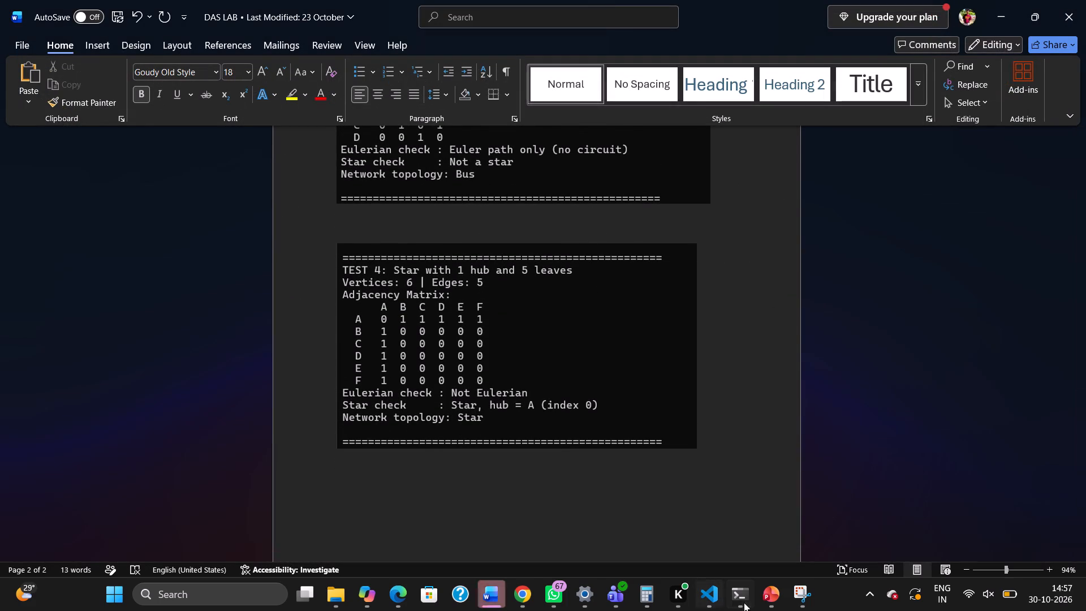
Switch to Command Prompt and capture a snip of the "TEST 5: Complete graph K5" output block.
left_click(743, 587)
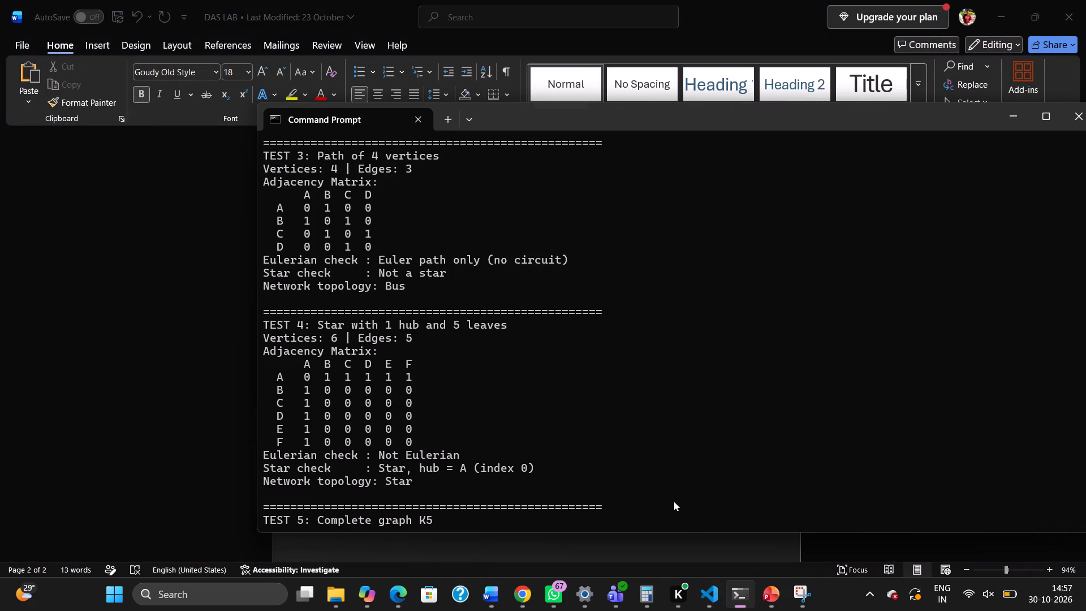
scroll(674, 501, "down", 1)
key("Print")
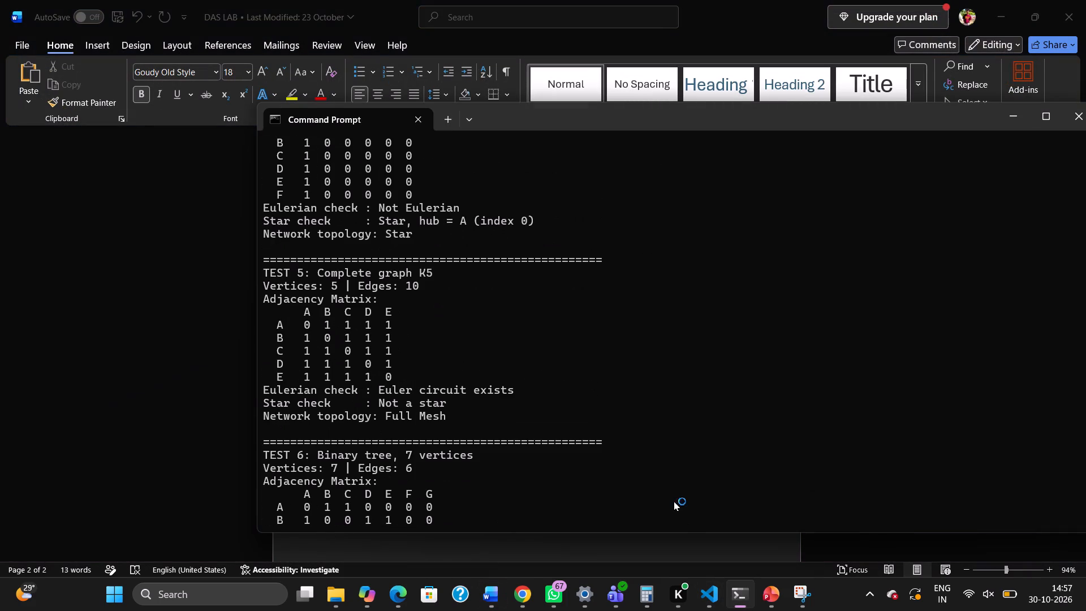
left_click_drag(258, 246, 436, 434)
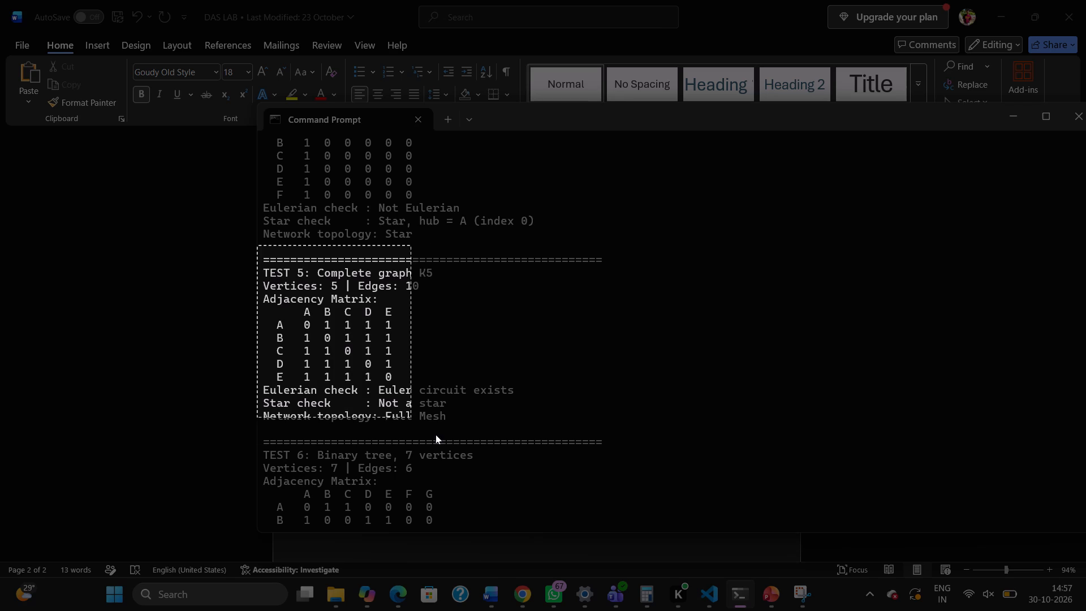
left_click_drag(436, 434, 701, 452)
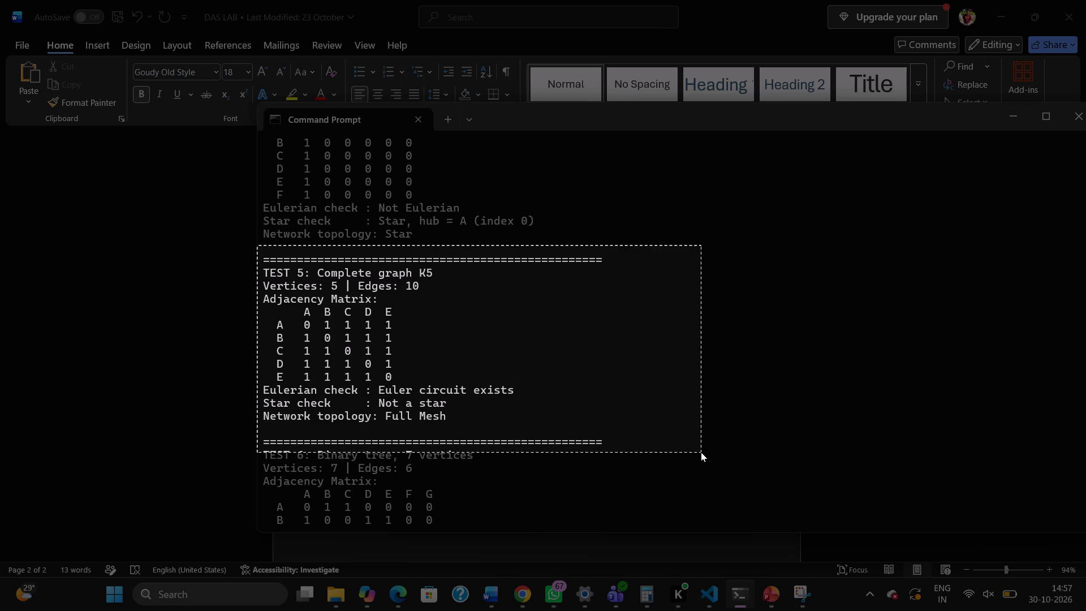
left_click_drag(701, 452, 700, 449)
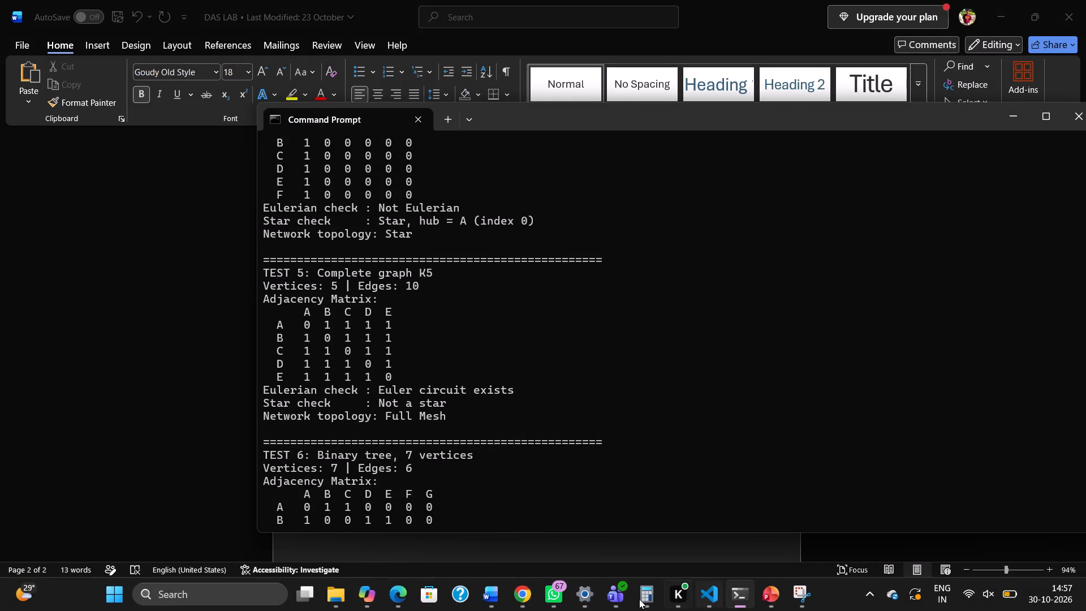
Return to the DAS LAB document and paste the TEST 5 snip below the TEST 4 image, separated by one line break.
left_click(501, 592)
key("Right")
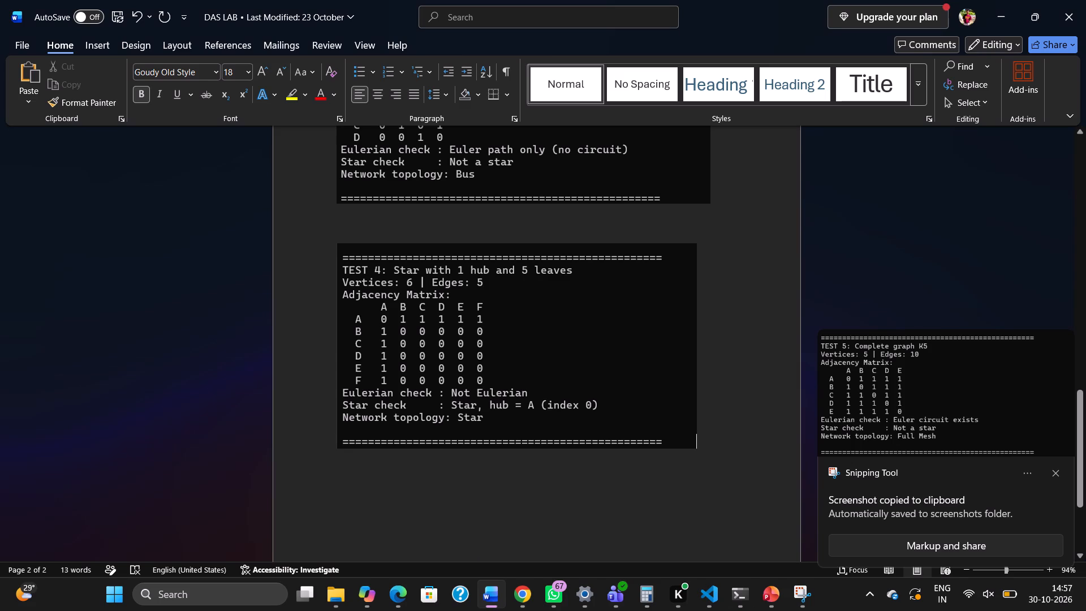
key("ctrl+v")
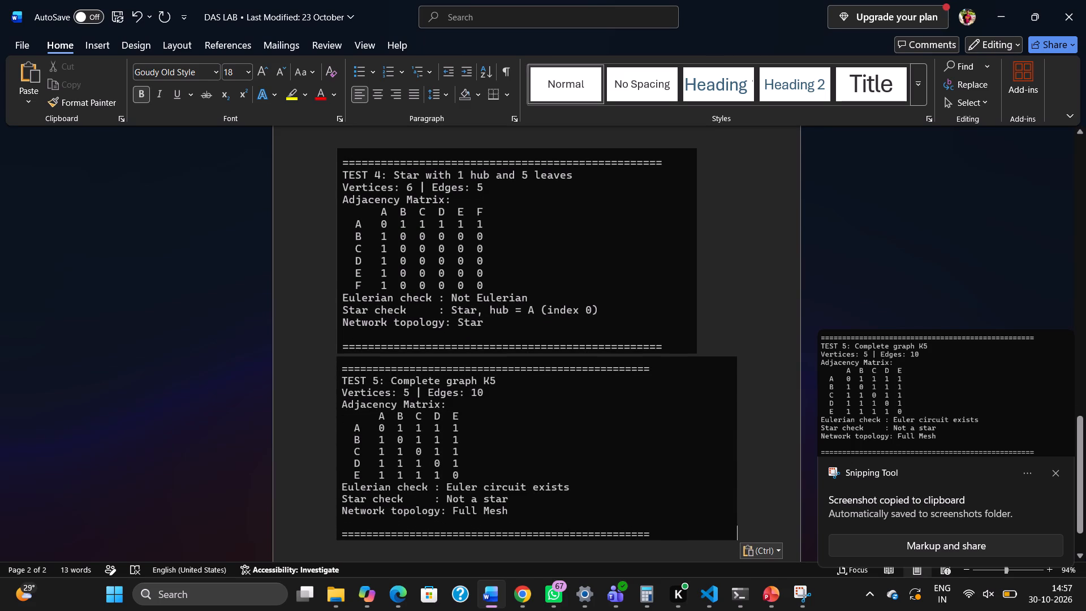
left_click(728, 328)
key("Return")
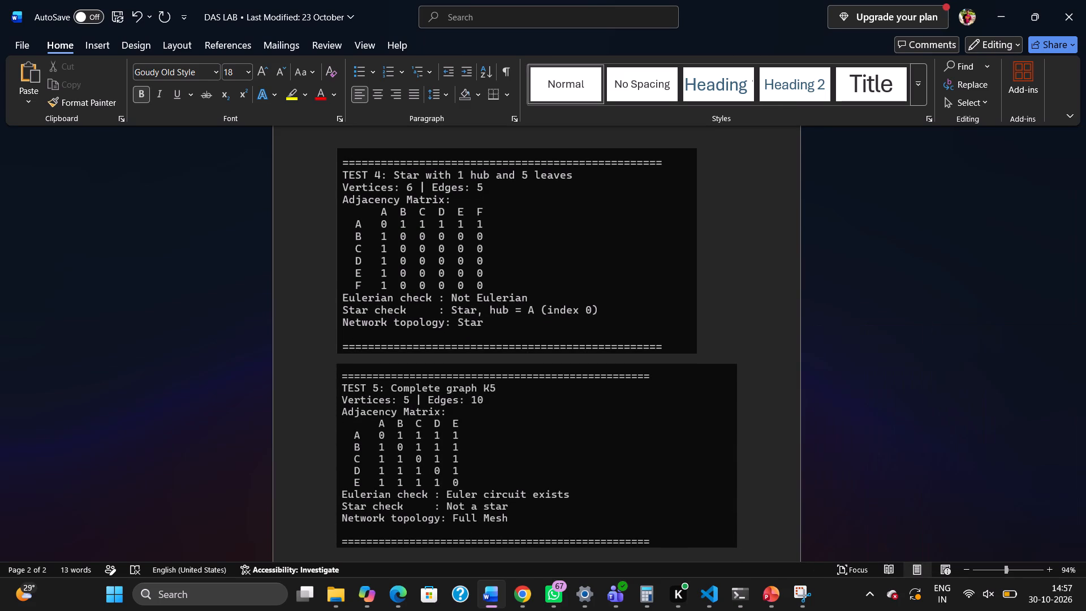
Place the cursor after the TEST 5 image, and capture a snip of the "TEST 6: Binary tree, 7 vertices" block in Command Prompt.
key("Right")
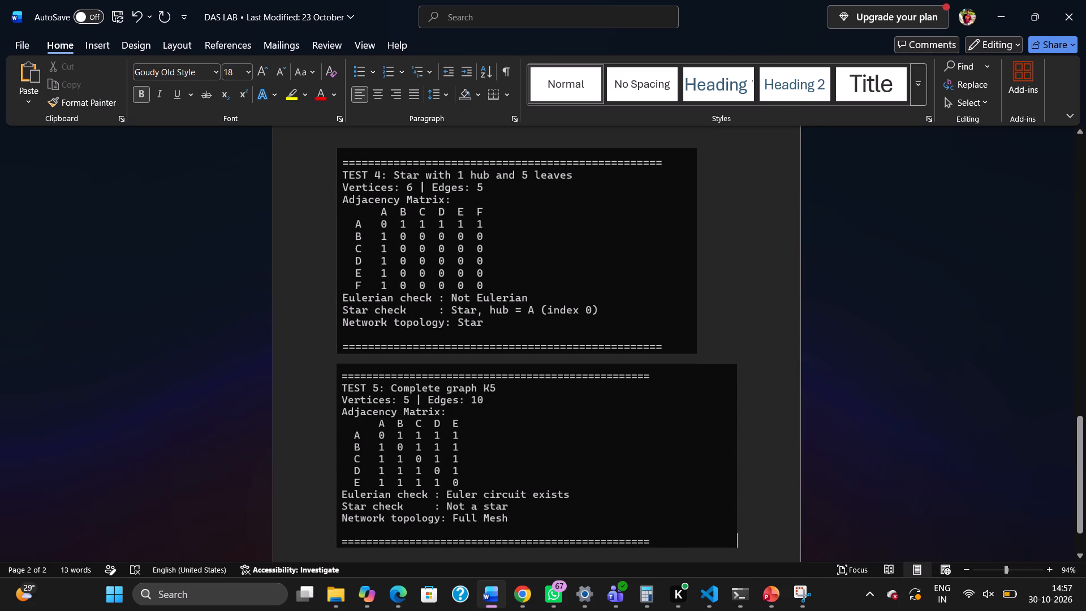
left_click(731, 592)
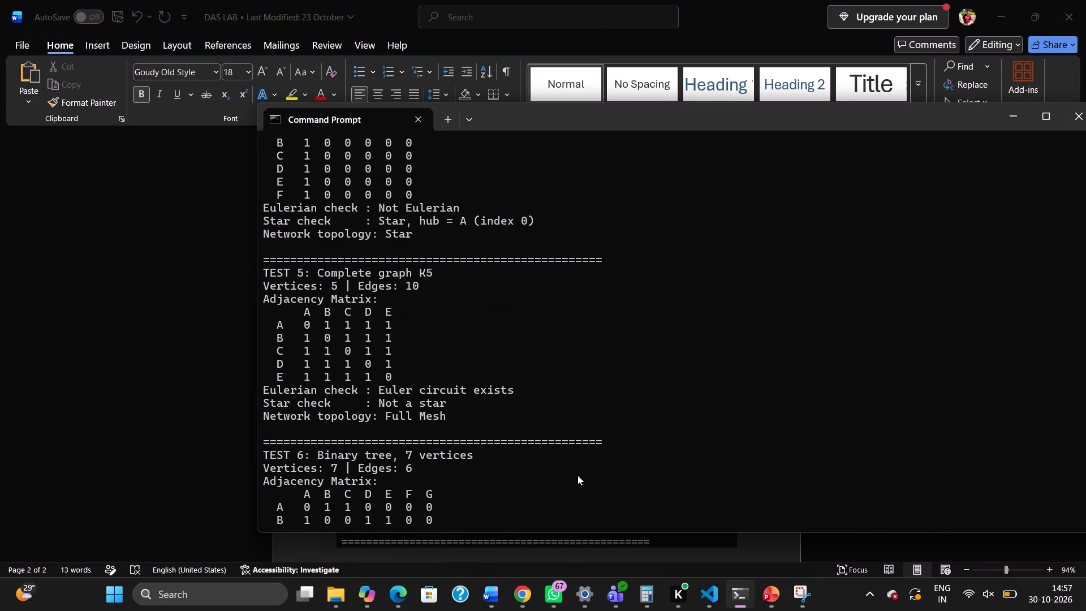
scroll(574, 472, "down", 3)
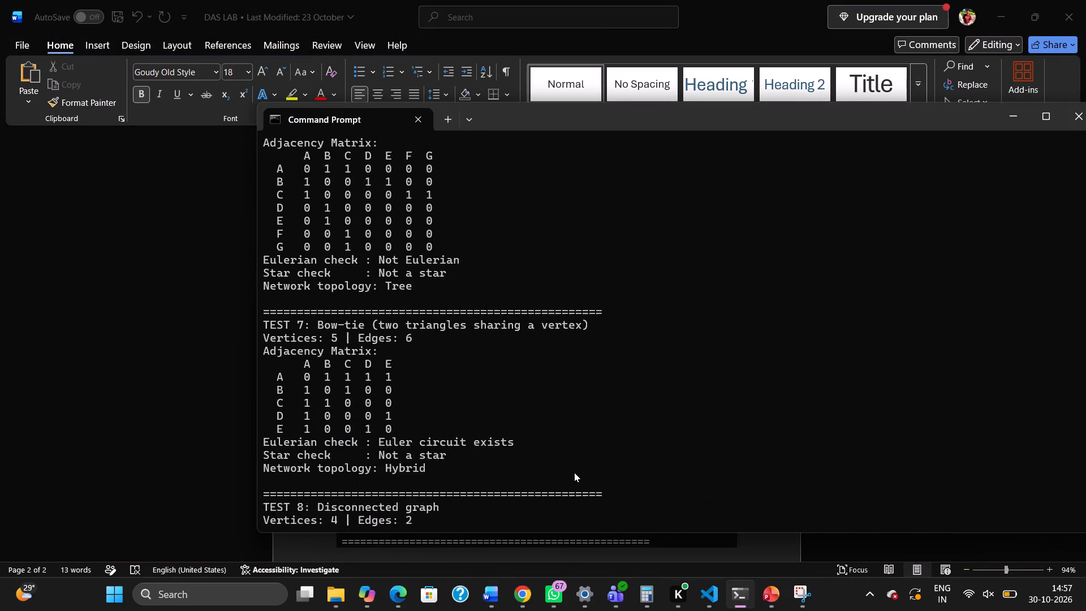
scroll(574, 472, "down", 1)
key("Print")
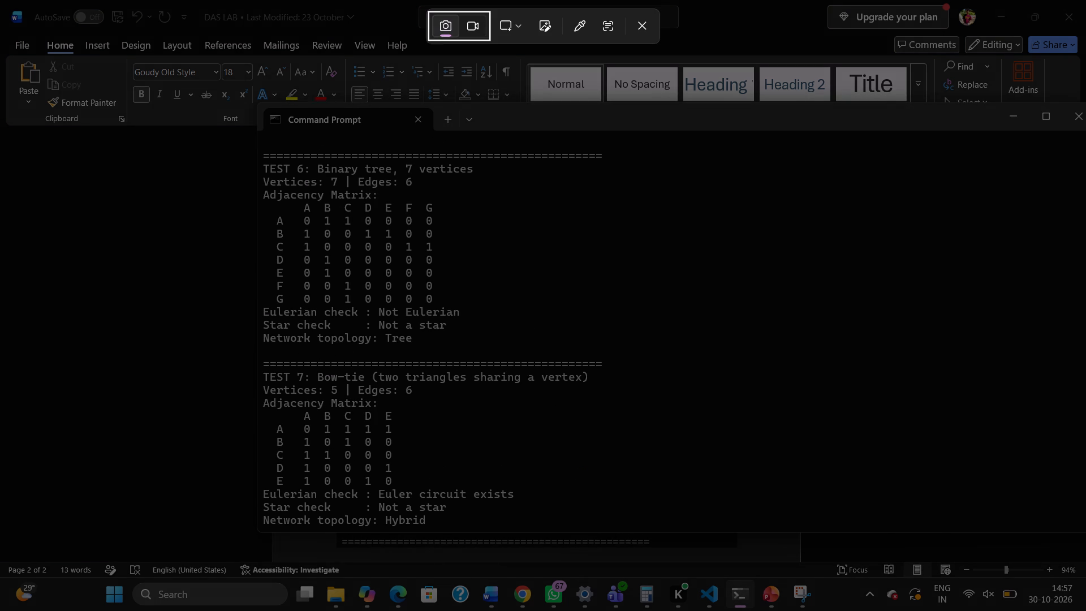
left_click_drag(259, 145, 433, 373)
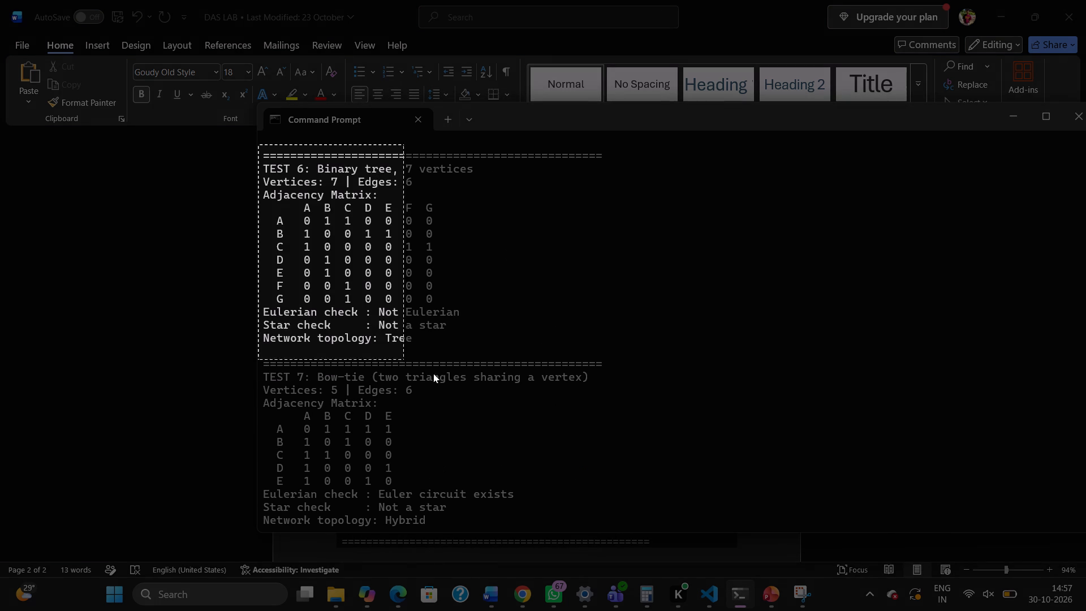
left_click_drag(433, 373, 660, 372)
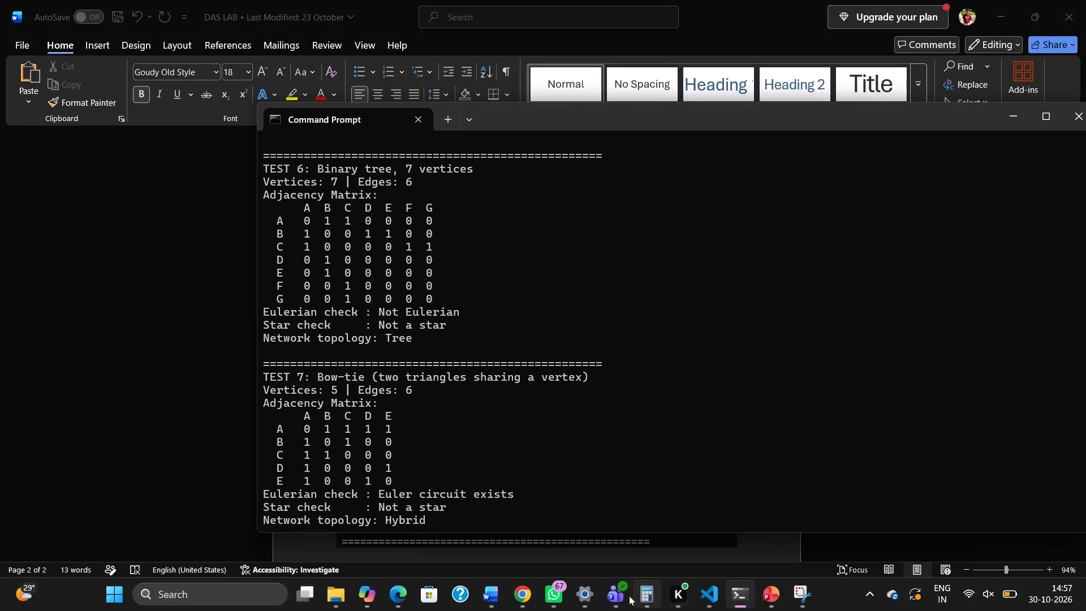
Return to the DAS LAB document and paste the TEST 6 snip after the TEST 5 image.
left_click(500, 598)
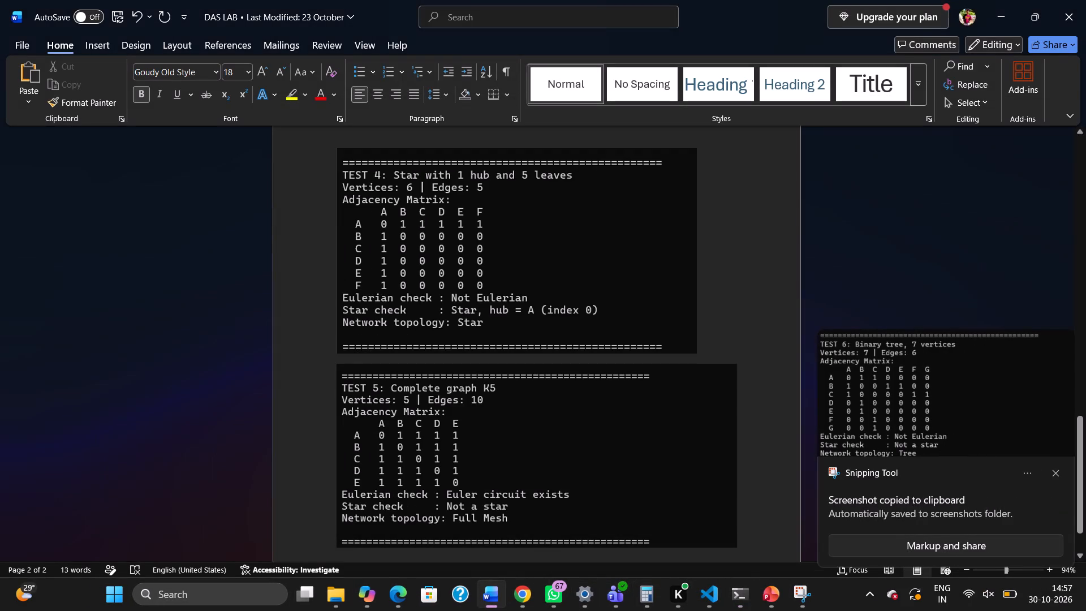
key("ctrl+v")
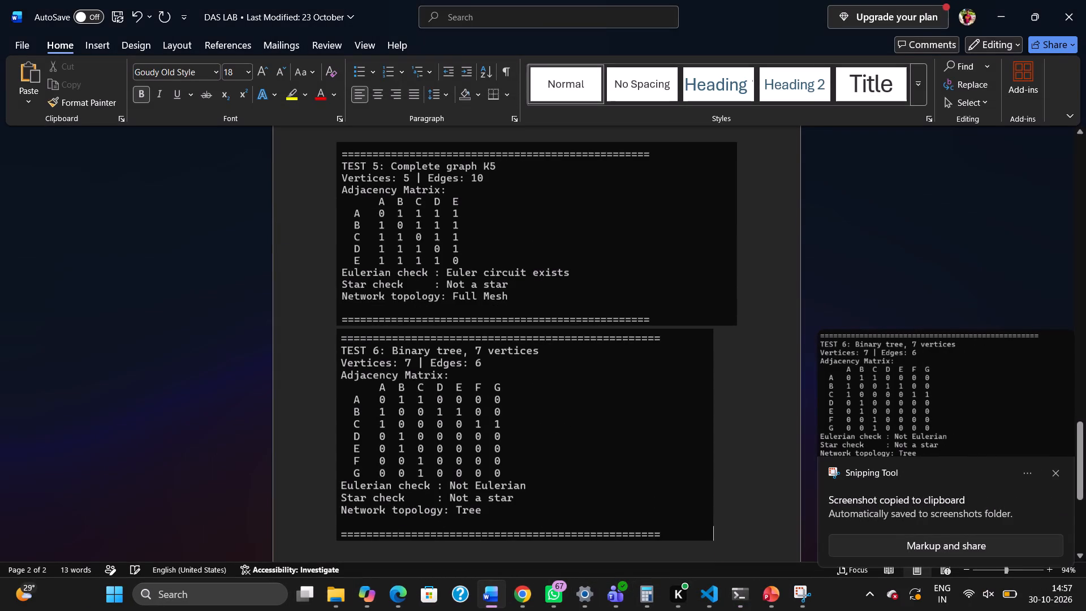
Insert a line break directly after the TEST 5 image, separating it from the TEST 6 image.
scroll(571, 480, "right", 2)
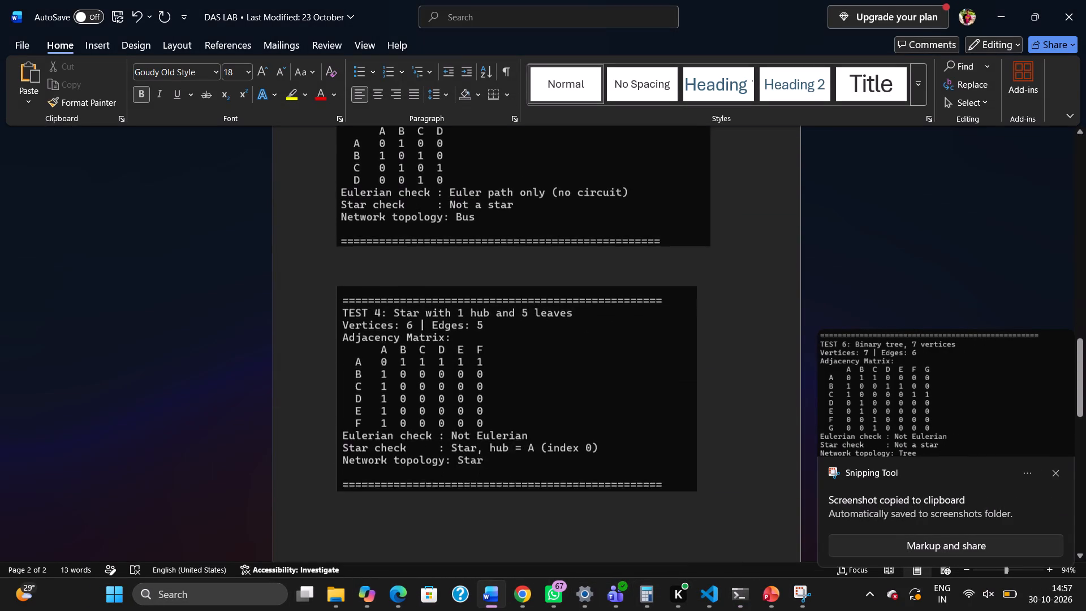
scroll(571, 480, "right", 1)
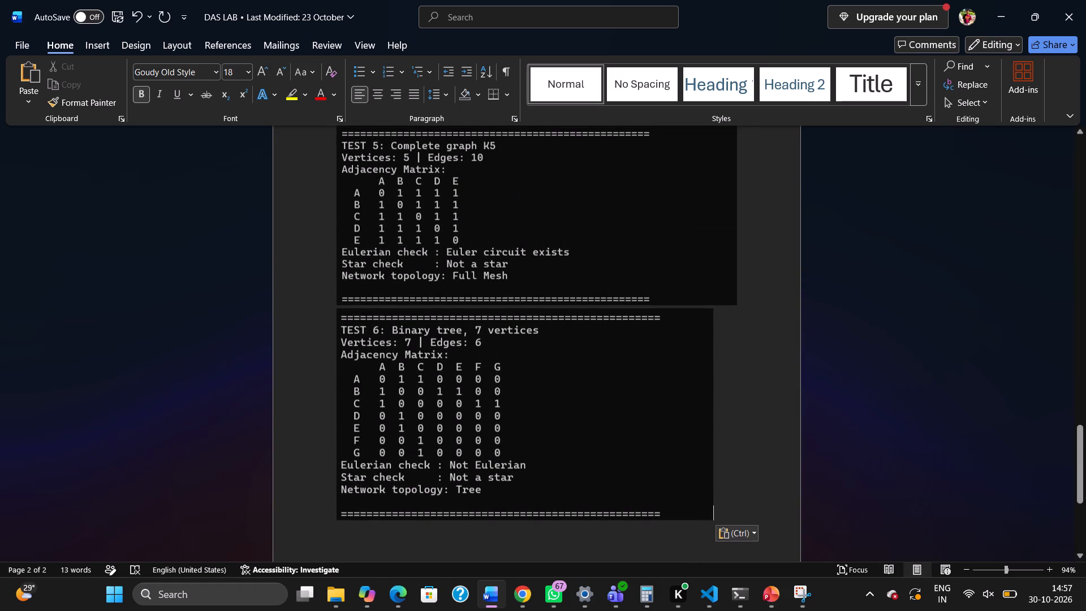
left_click(747, 296)
key("Return")
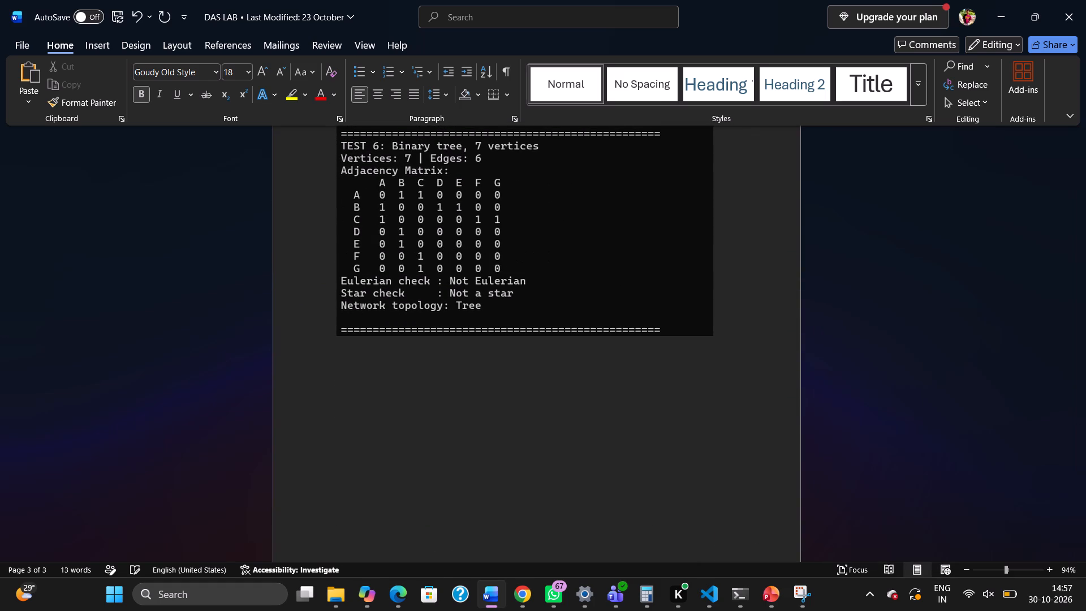
Look through the whole report to check the order and spacing of the pasted test images.
scroll(747, 296, "up", 1)
scroll(747, 296, "right", 1)
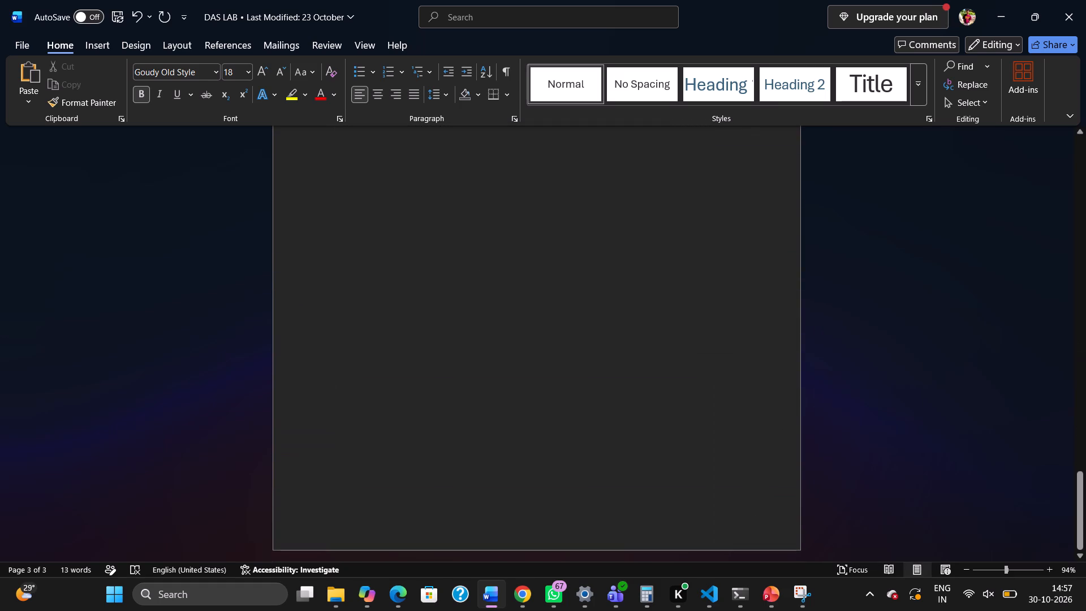
scroll(747, 296, "right", 1)
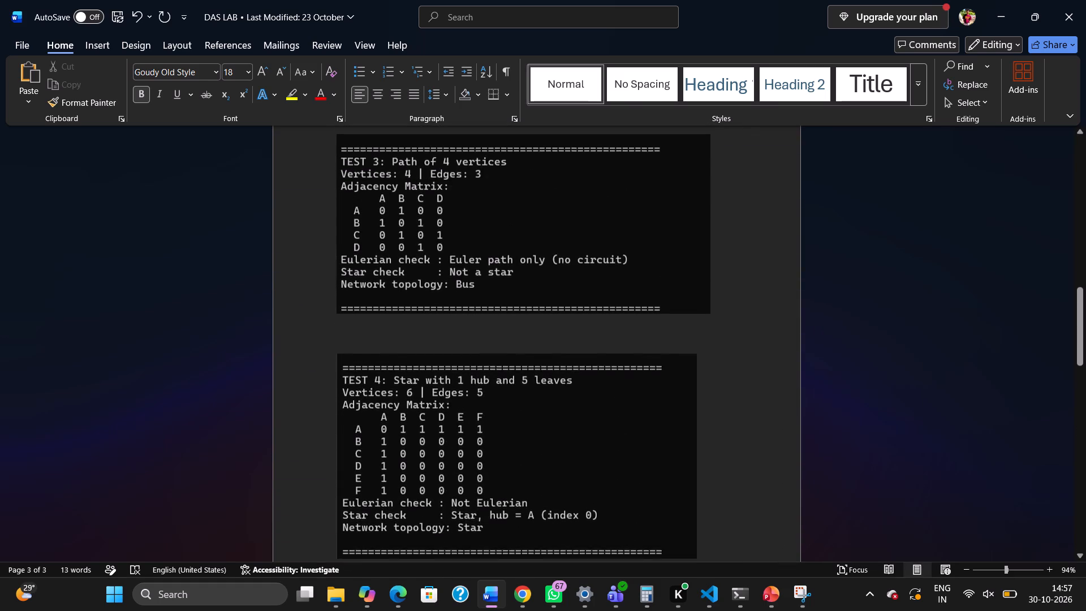
scroll(747, 296, "right", 1)
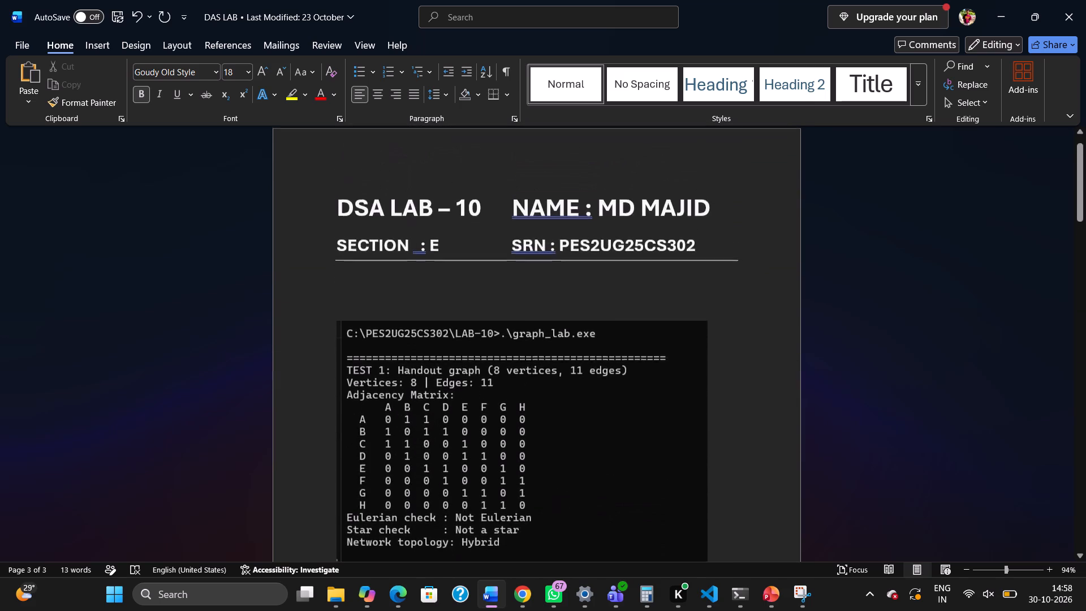
scroll(747, 296, "right", 1)
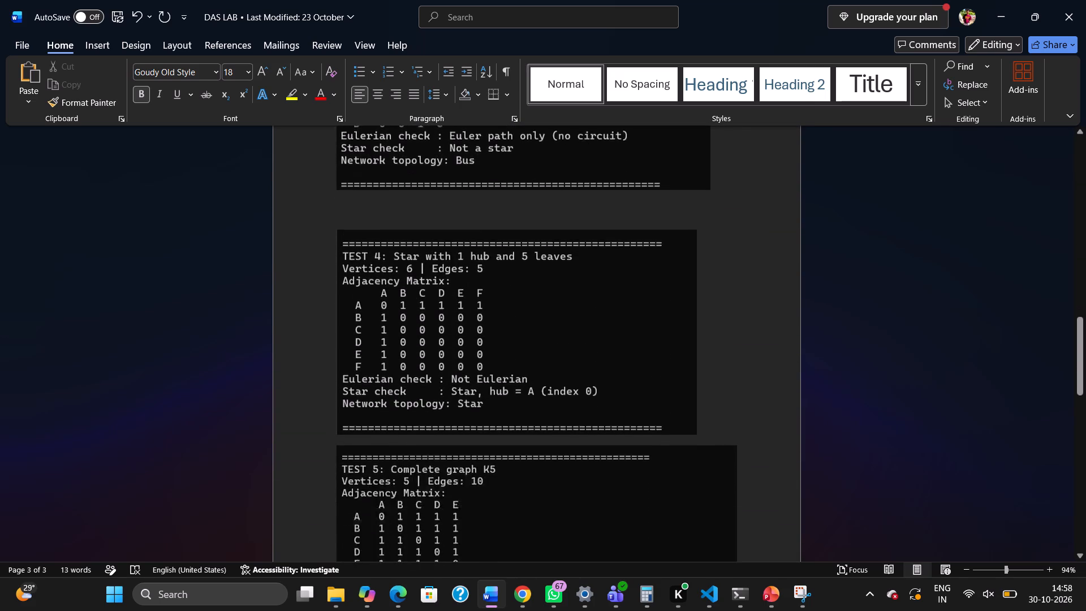
scroll(747, 296, "right", 1)
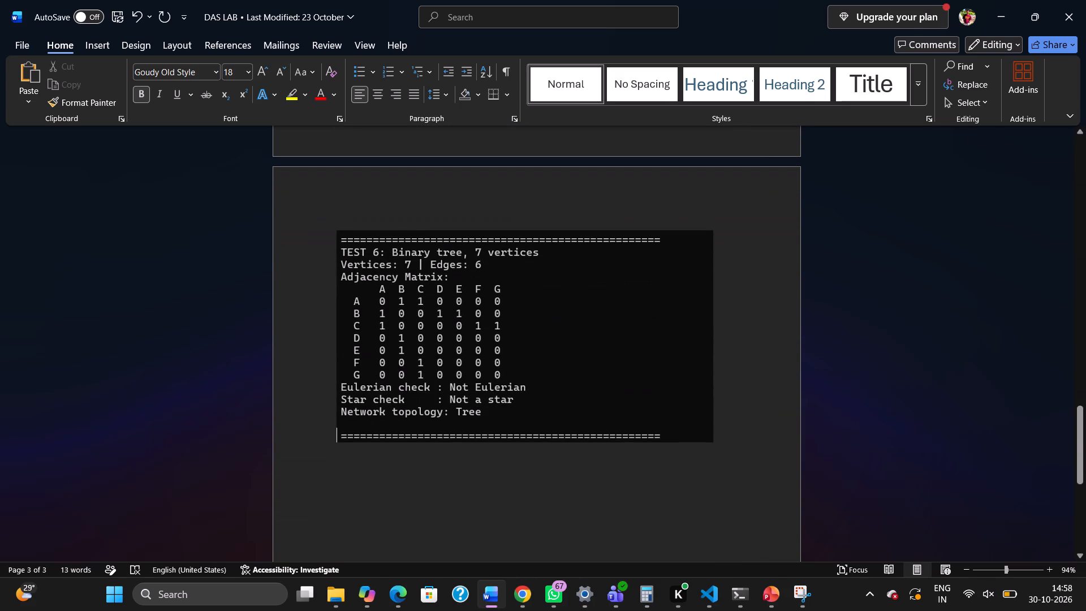
scroll(747, 296, "right", 1)
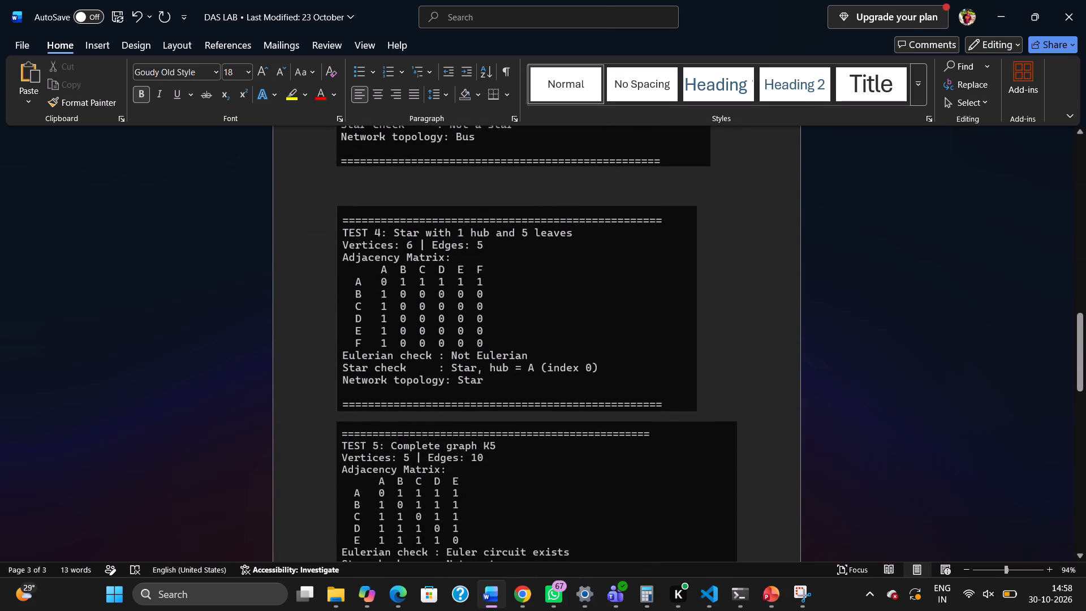
scroll(747, 296, "down", 2)
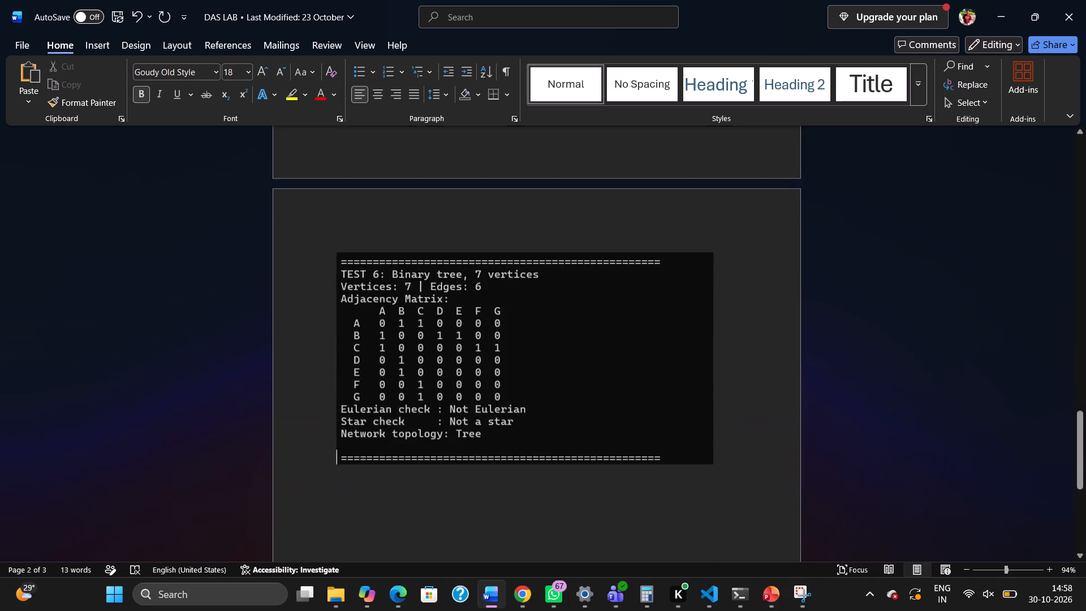
scroll(747, 296, "down", 1)
scroll(747, 296, "up", 1)
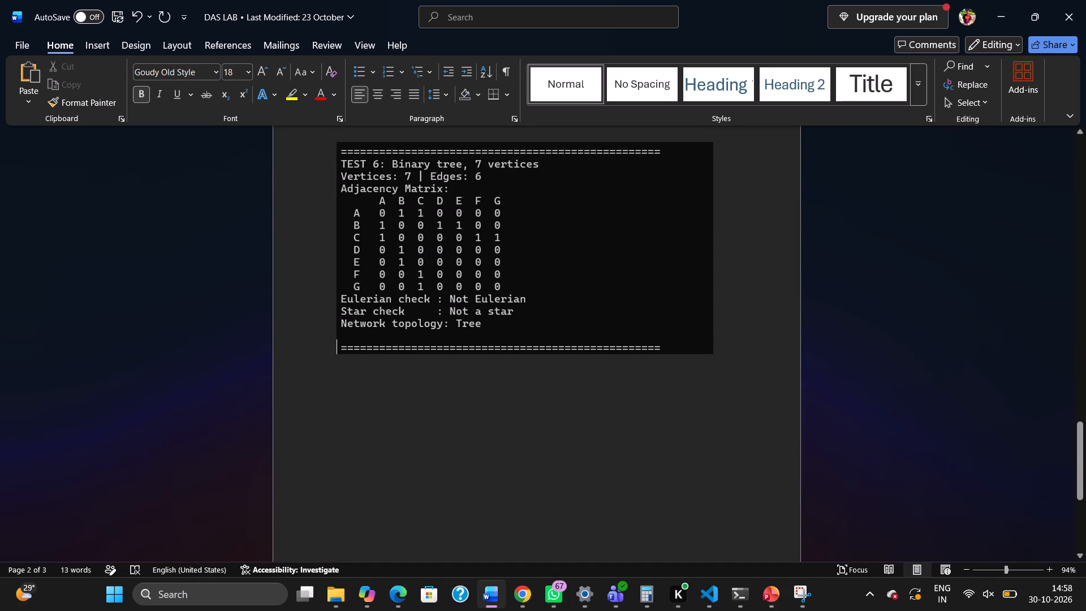
Start a new line below the TEST 6 image.
left_click(768, 338)
key("Return")
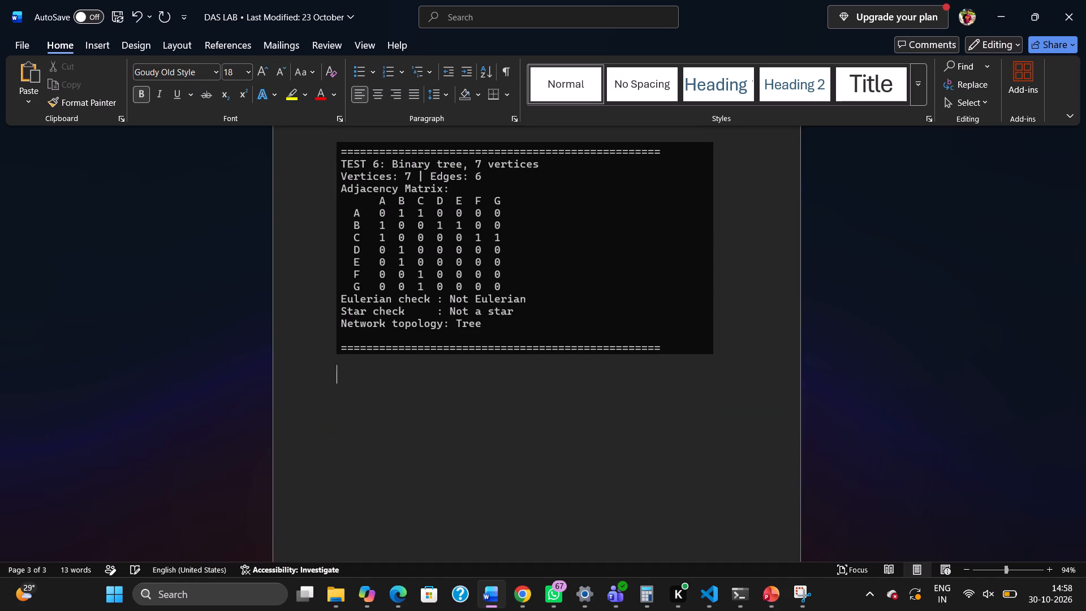
Switch to Command Prompt and capture one snip covering the TEST 7 and TEST 8 blocks, down to the .\client.exe prompt line.
left_click(750, 591)
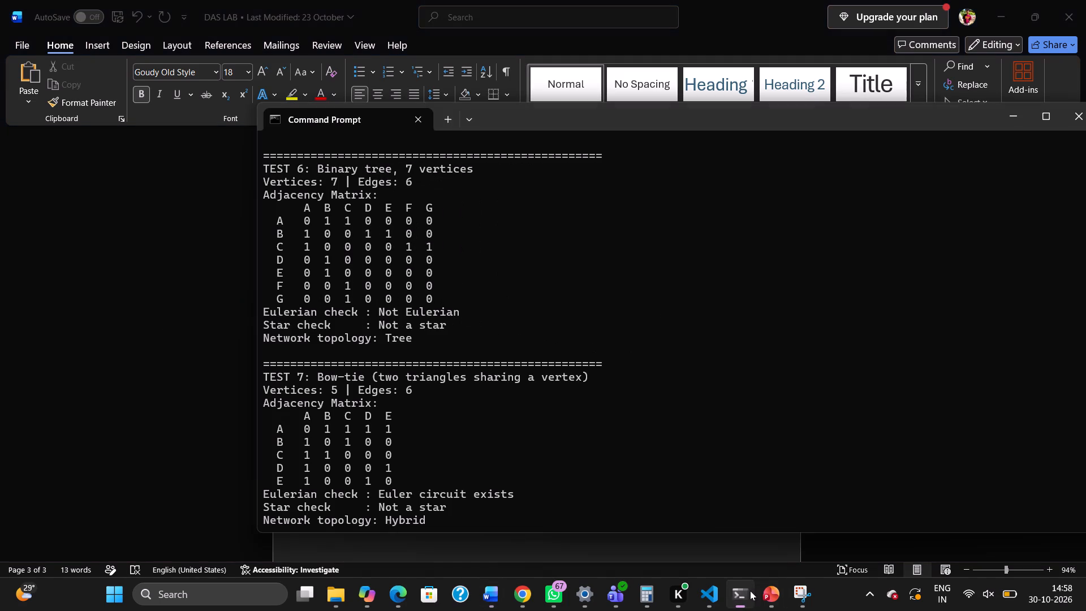
scroll(628, 468, "down", 1)
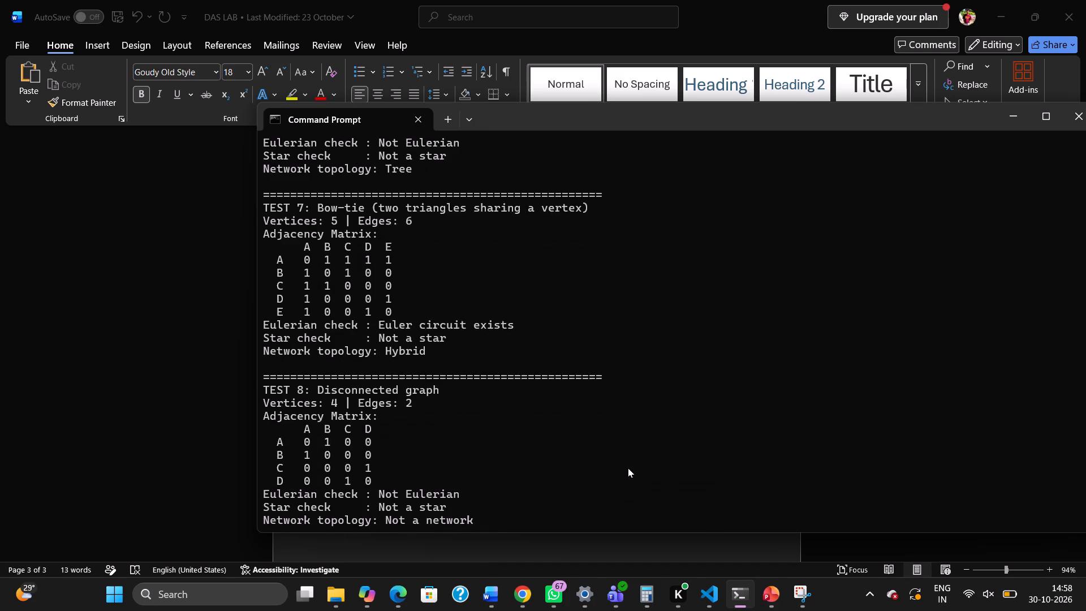
key("Print")
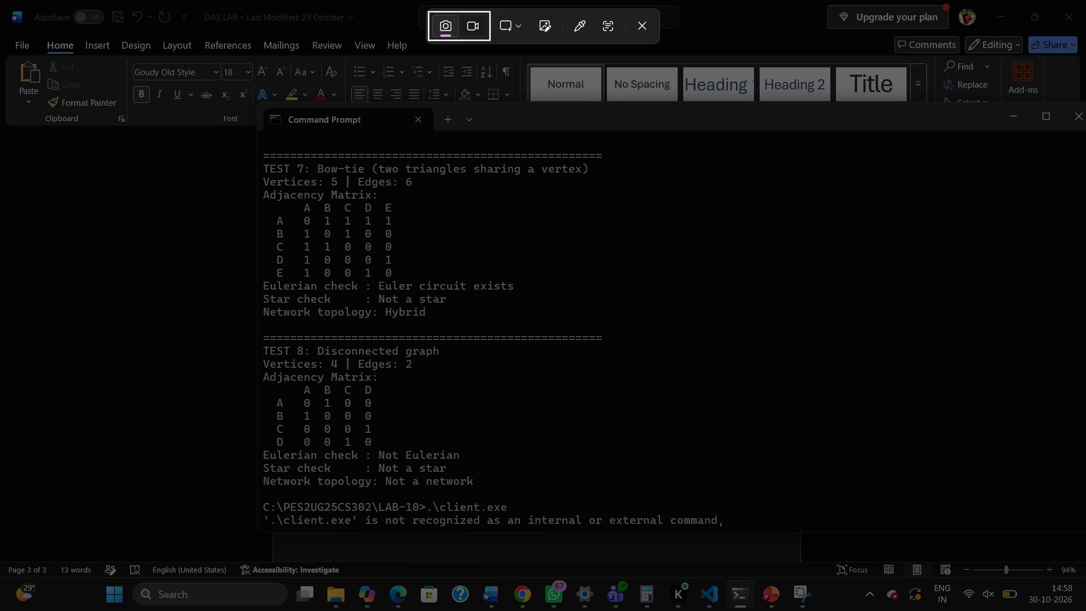
left_click_drag(259, 147, 820, 533)
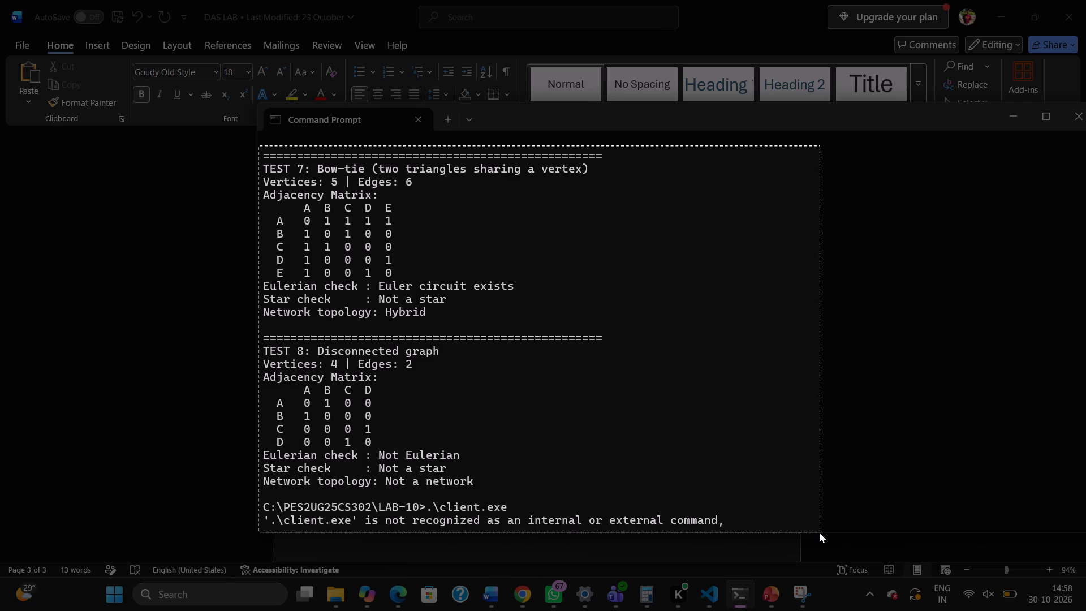
left_click_drag(820, 533, 826, 491)
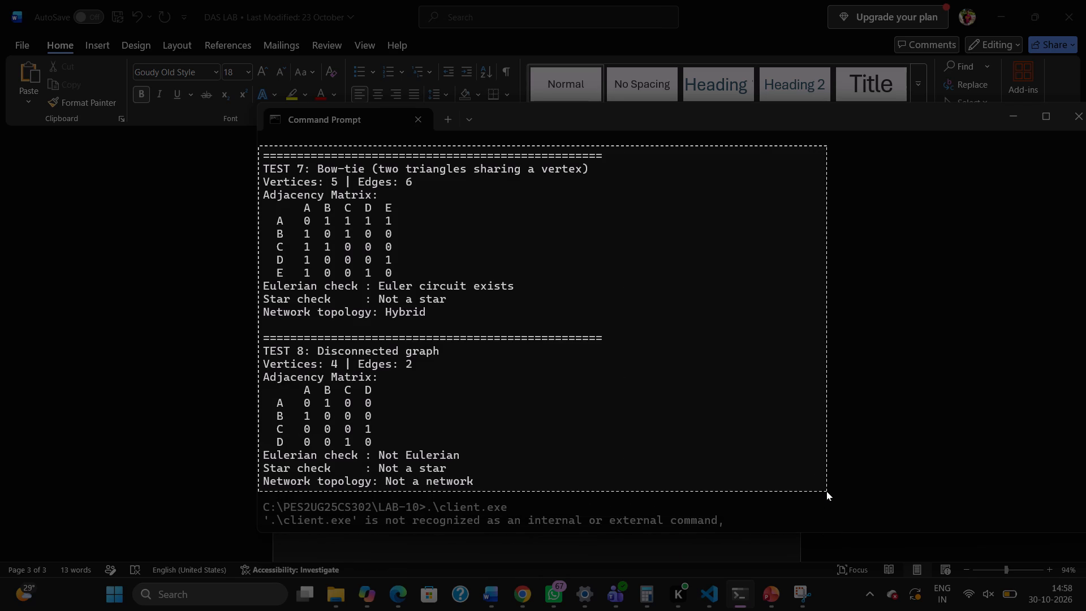
left_click_drag(826, 491, 839, 514)
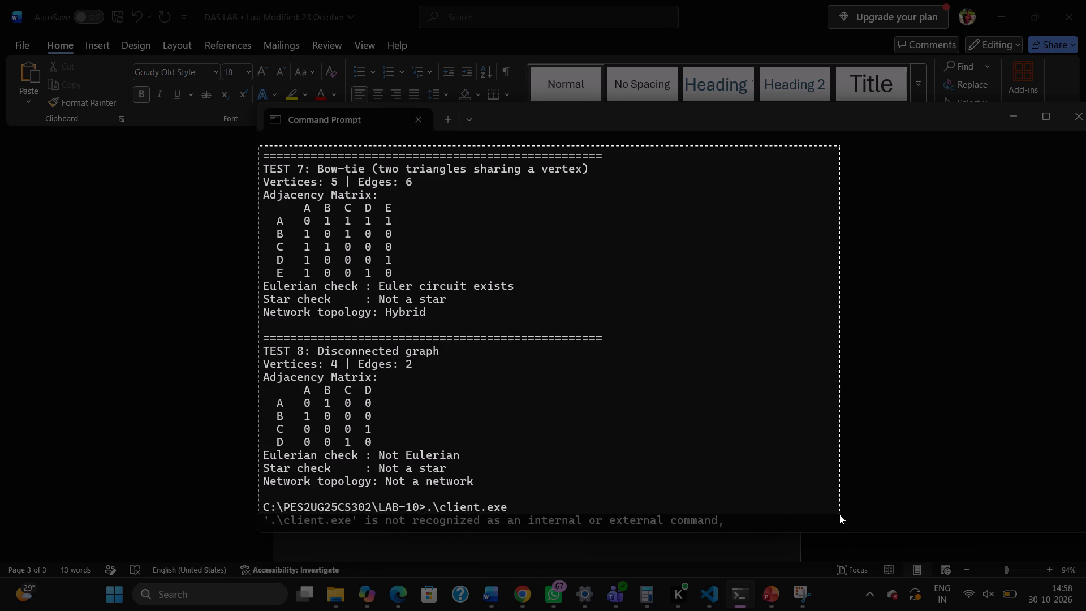
left_click_drag(839, 514, 755, 517)
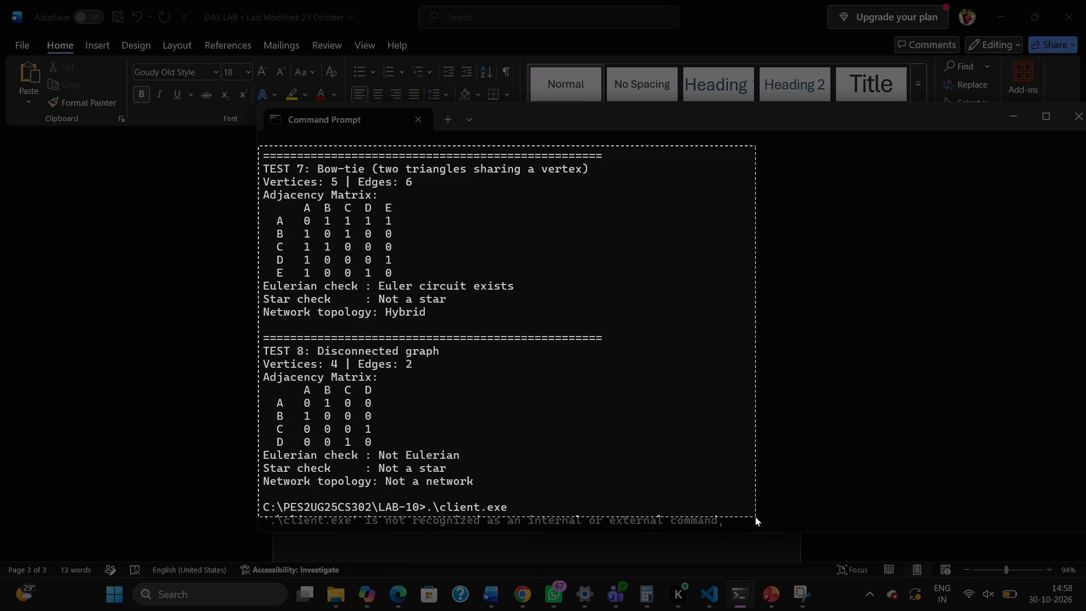
left_click_drag(755, 517, 755, 514)
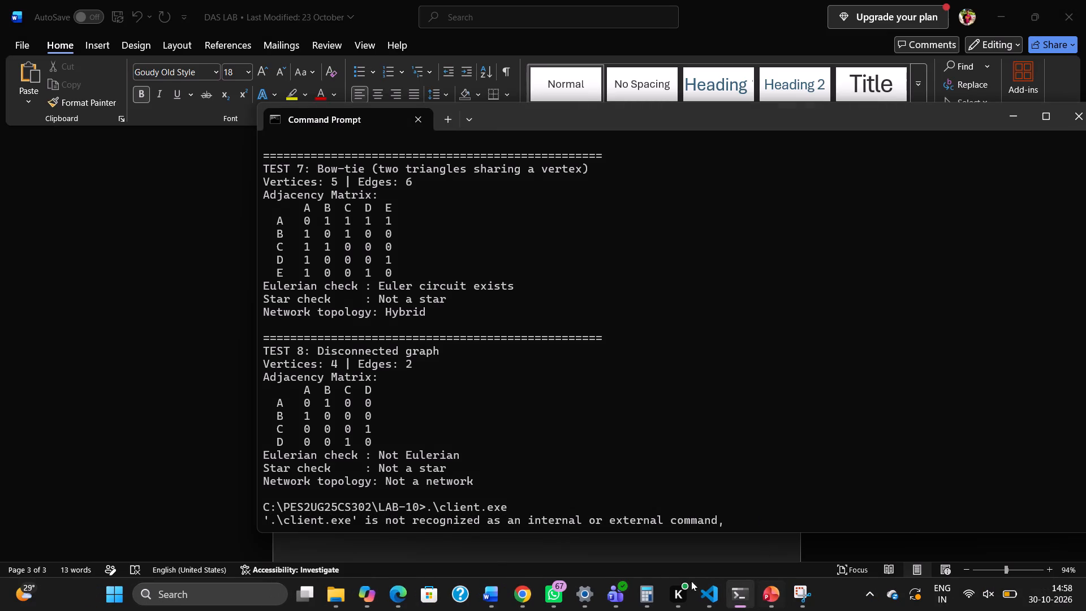
Return to the DAS LAB document and paste the TEST 7 and TEST 8 snip below the TEST 6 image.
left_click(500, 602)
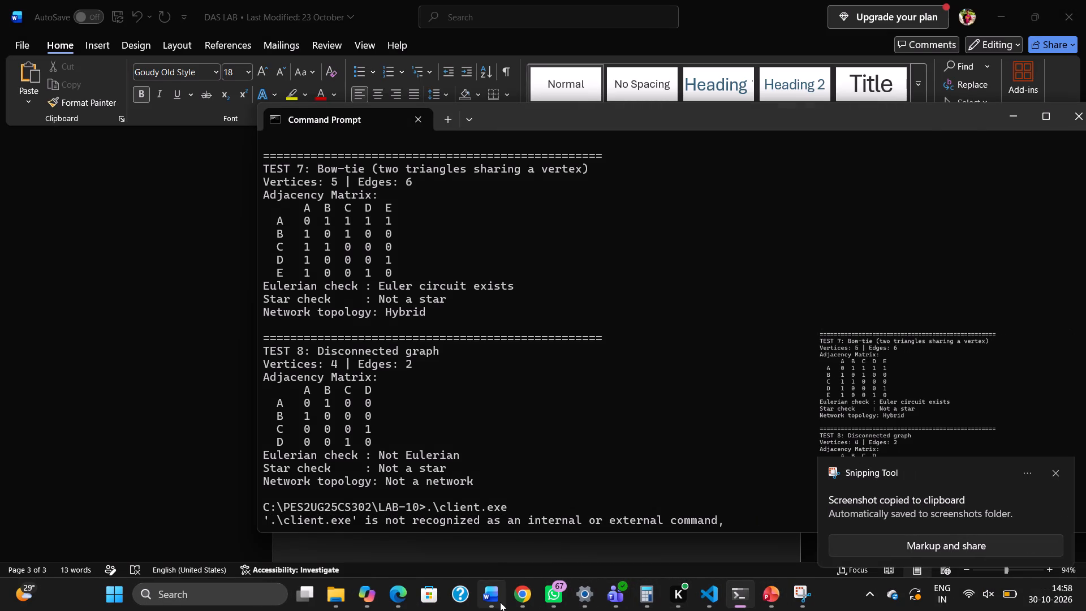
key("ctrl+v")
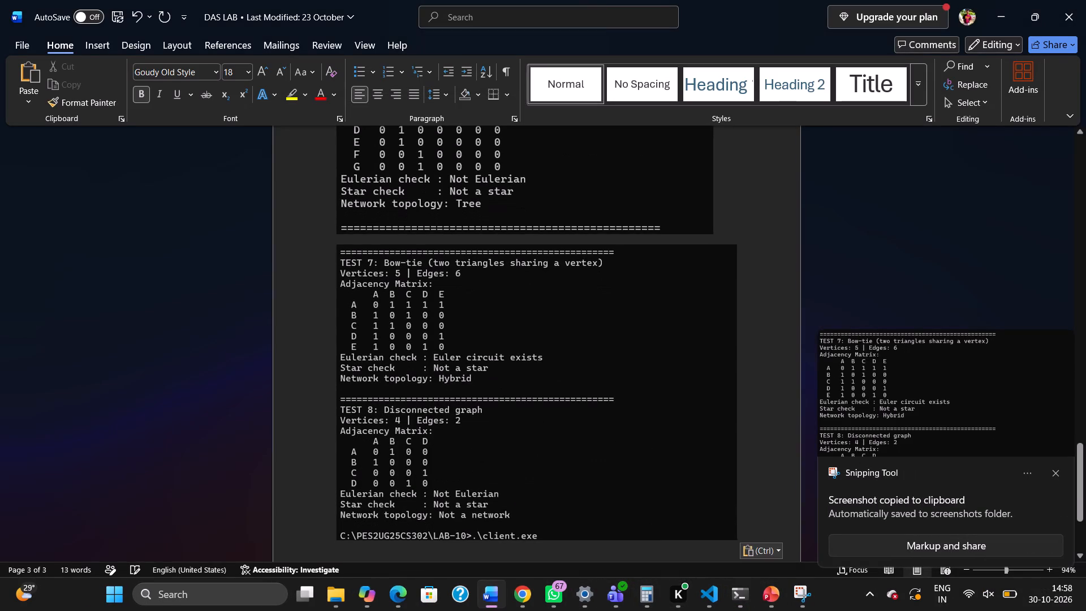
Place the cursor on the empty line between the header rule and the TEST 1 image.
scroll(572, 401, "up", 9)
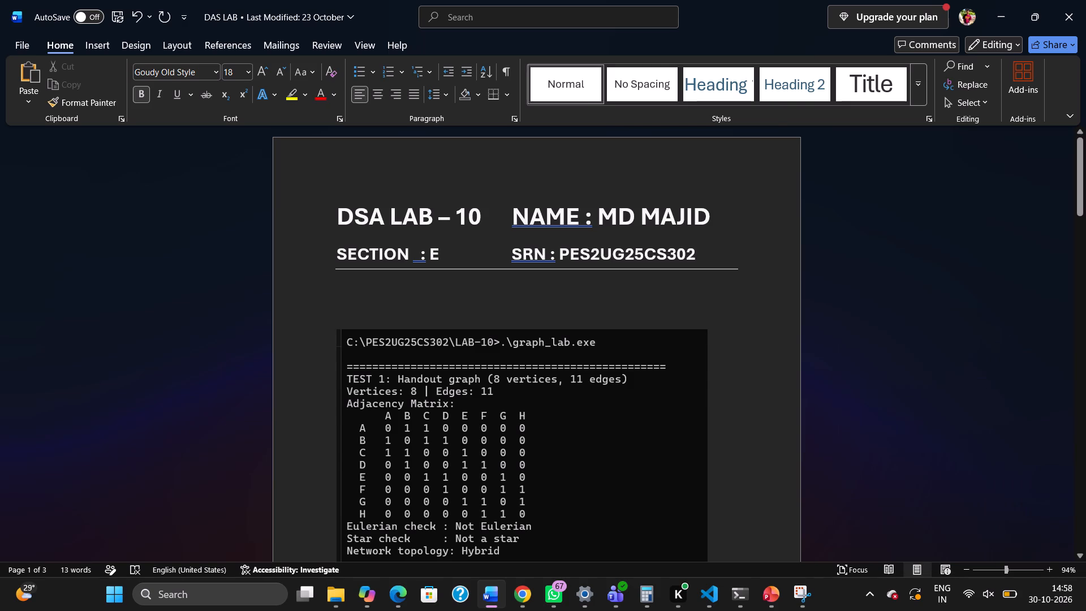
left_click(484, 291)
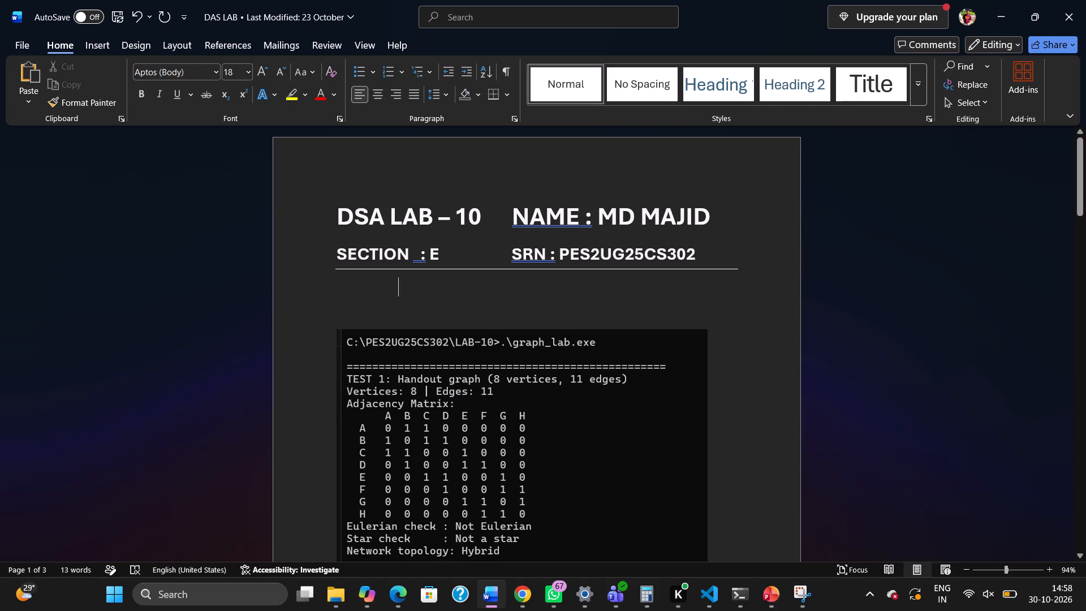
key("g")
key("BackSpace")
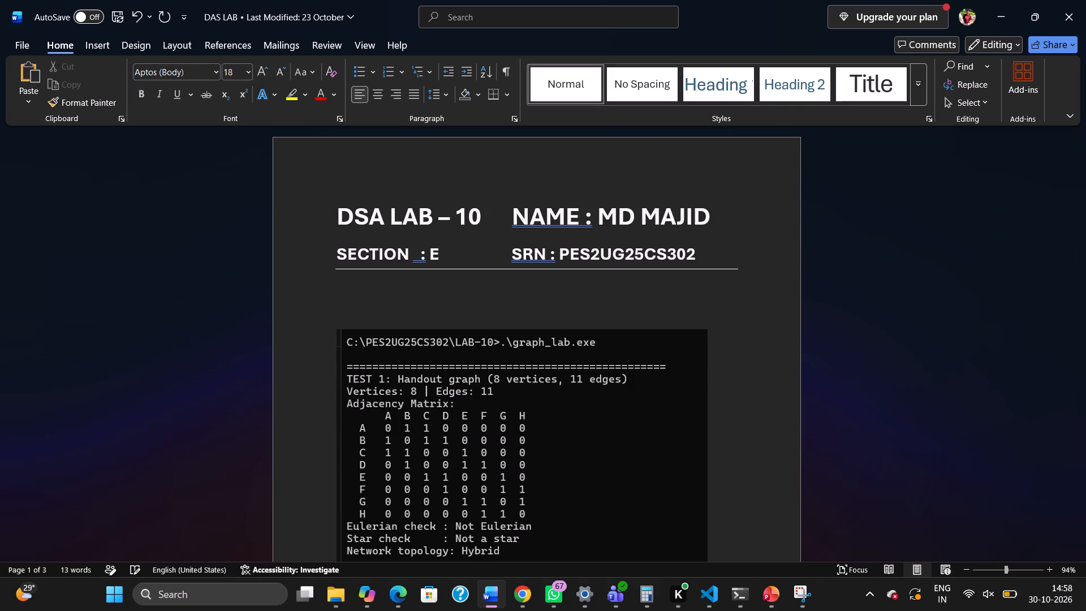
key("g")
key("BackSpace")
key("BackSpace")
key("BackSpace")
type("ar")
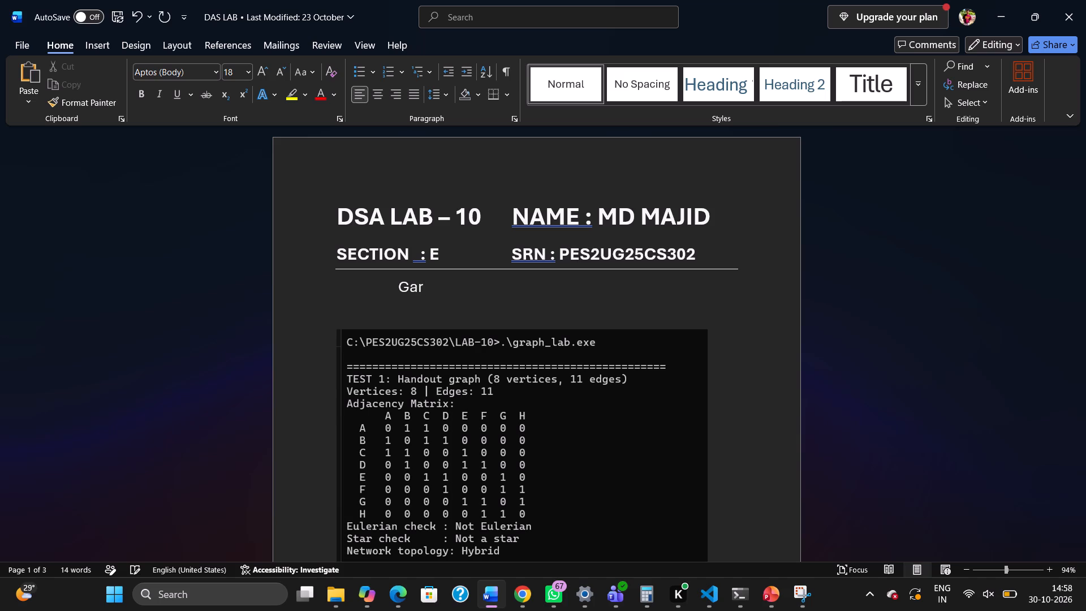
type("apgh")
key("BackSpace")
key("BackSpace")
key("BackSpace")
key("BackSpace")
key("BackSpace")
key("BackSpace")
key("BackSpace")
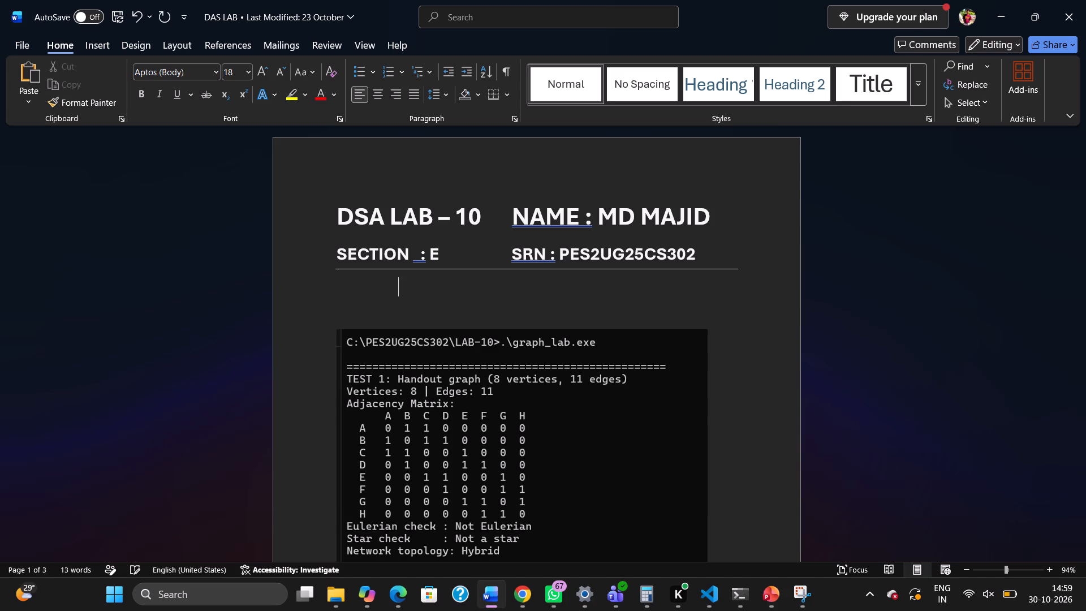
Insert the previously copied text "Lab 10: Graphs" from the clipboard history on the line below the header rule.
key("ctrl+alt+shift+super+space")
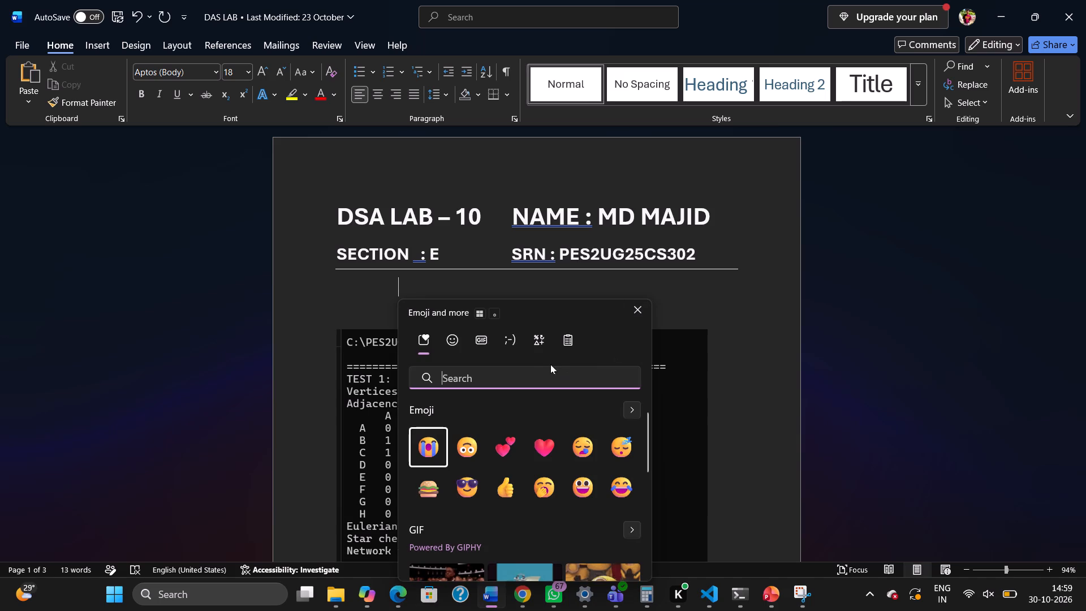
left_click(558, 345)
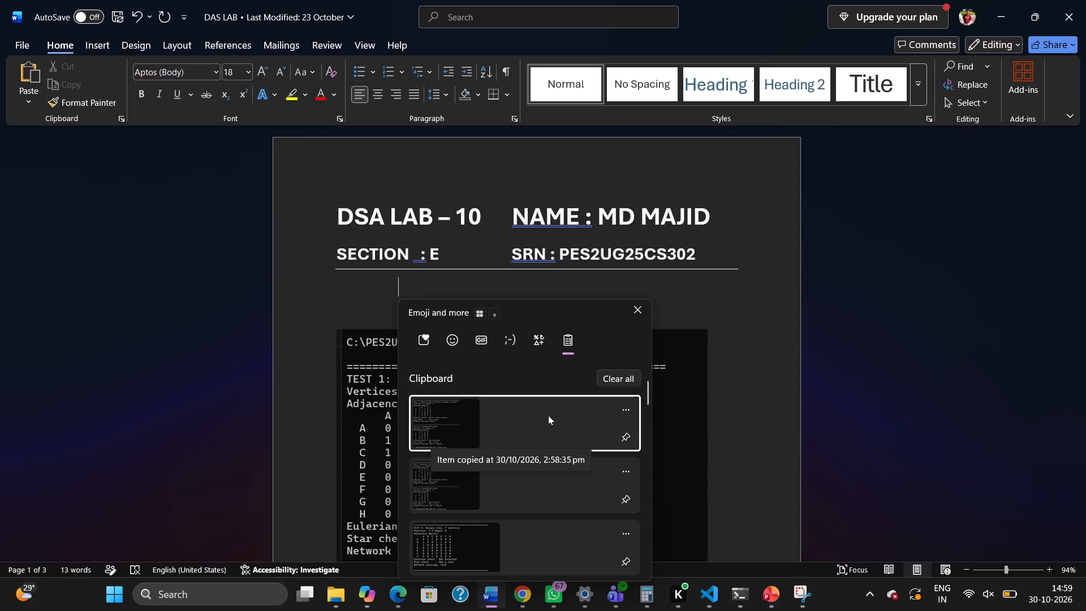
scroll(548, 415, "down", 3)
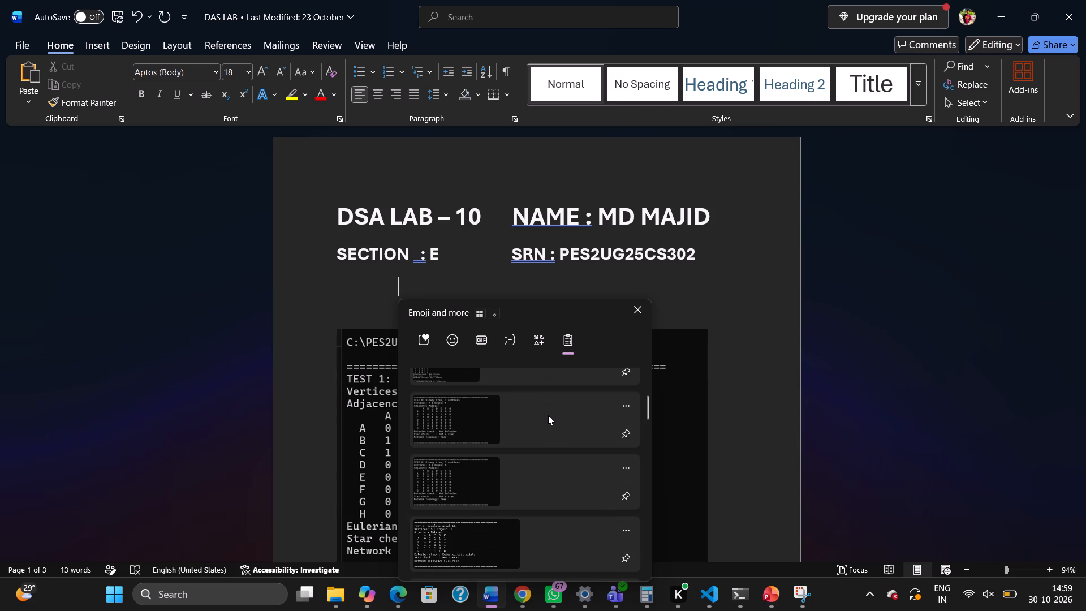
scroll(548, 415, "down", 3)
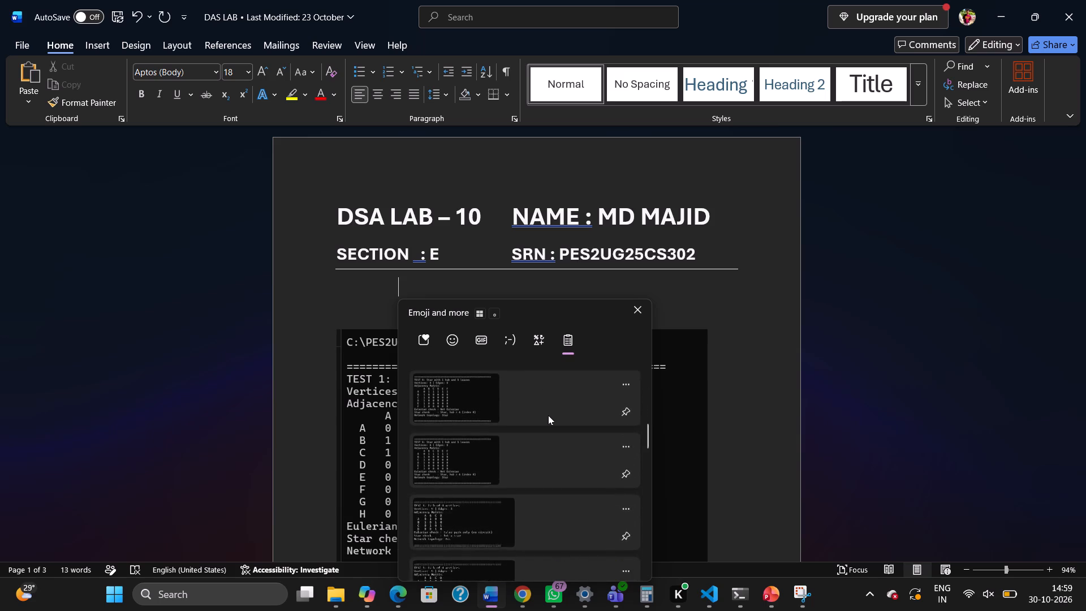
scroll(548, 415, "down", 6)
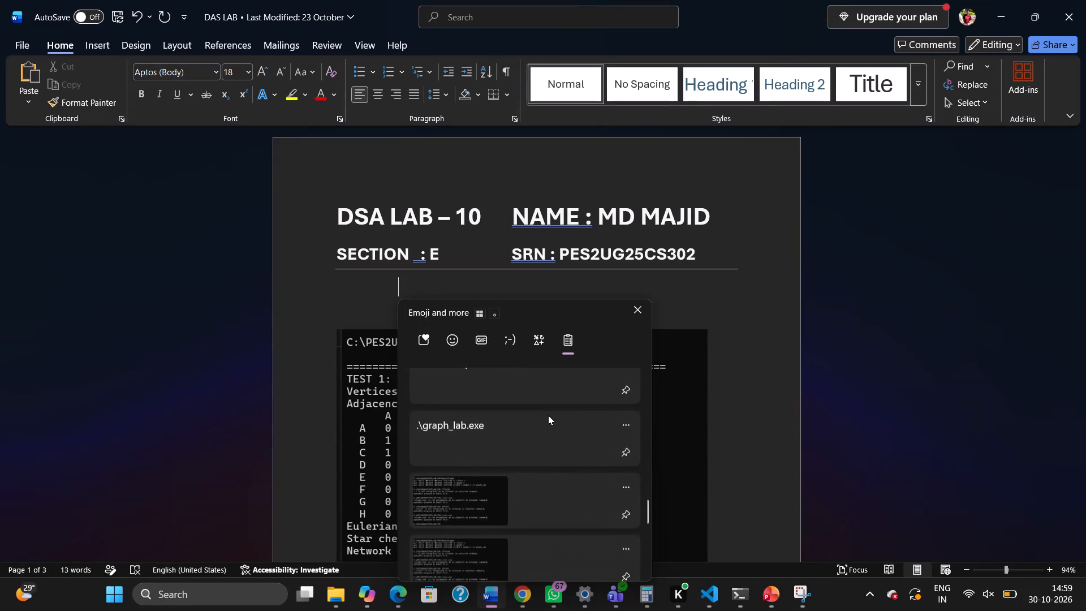
scroll(548, 415, "down", 3)
left_click(513, 419)
key("ctrl+v")
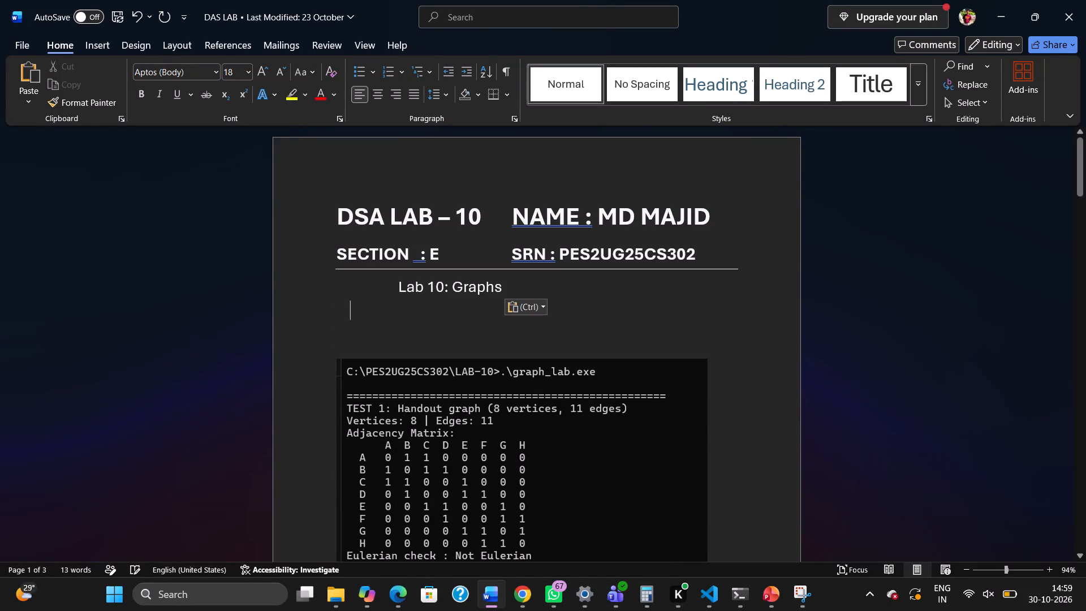
Move "Lab 10: Graphs" down to its own line and make it a bulleted item.
left_click(450, 289)
left_click(389, 287)
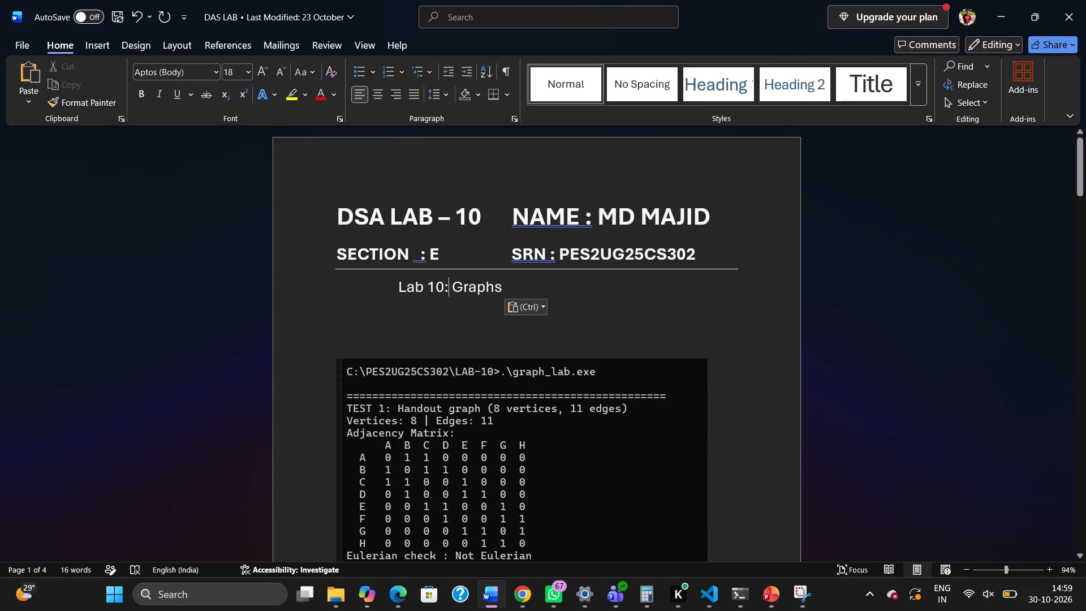
key("Return")
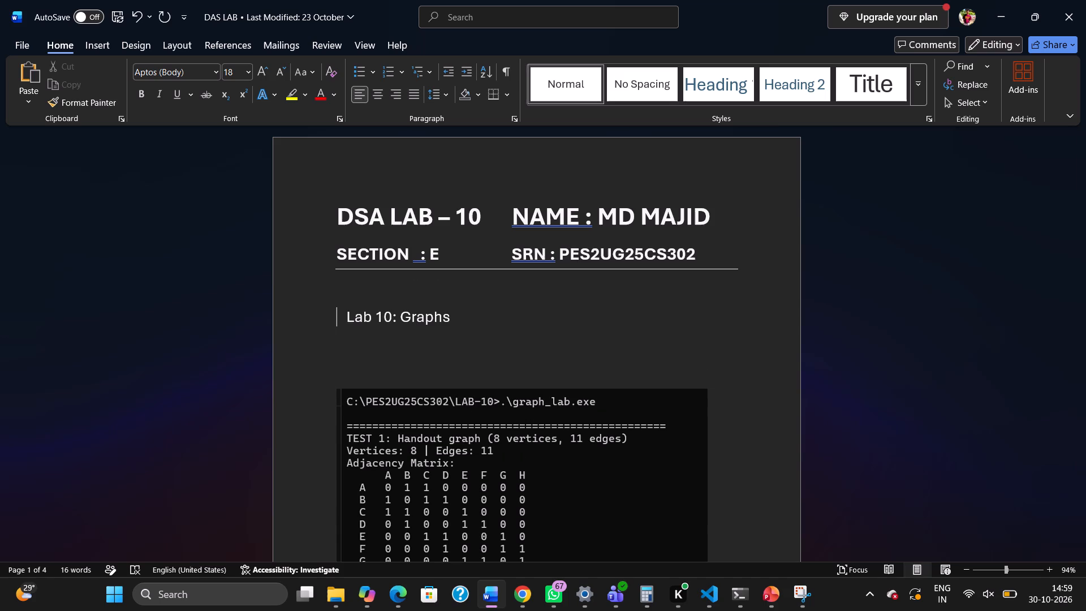
key("shift+asterisk")
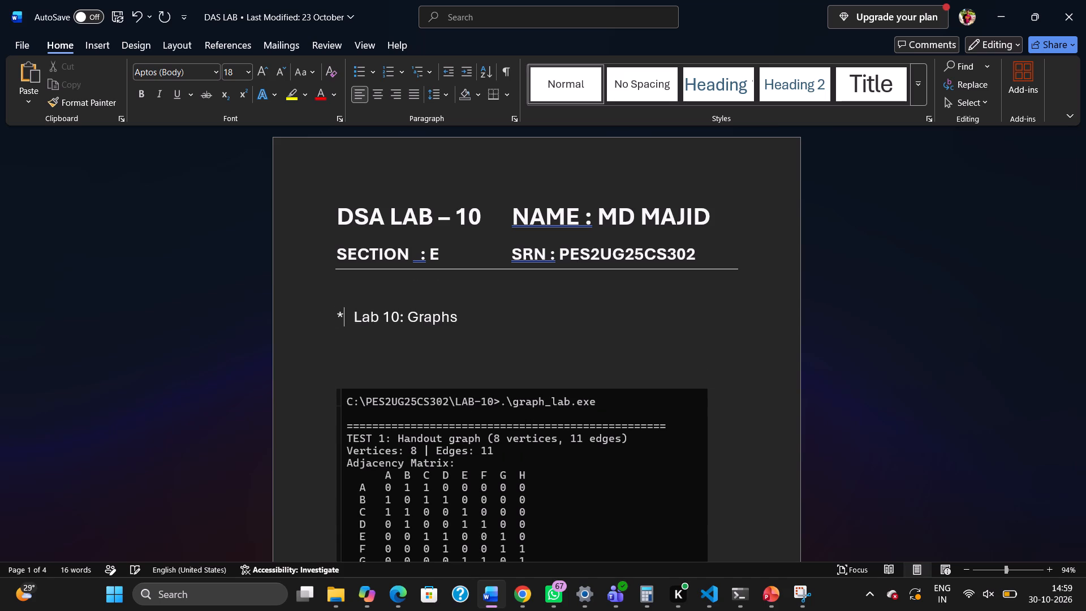
key("space")
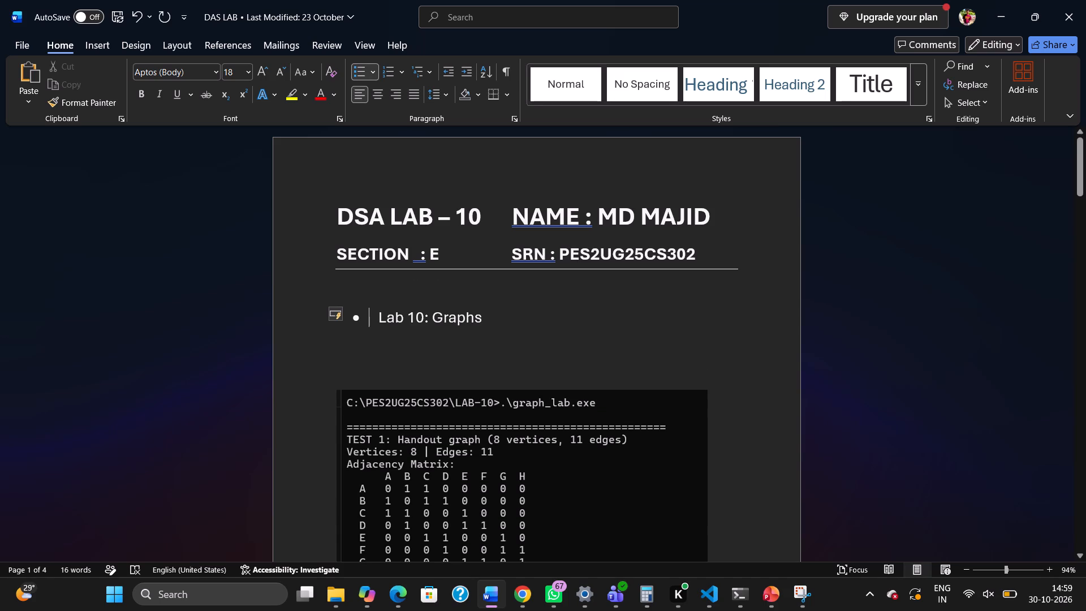
Append "– Terminal output" to the "Lab 10: Graphs" bullet.
left_click(522, 316)
key("space")
type("-")
key("space")
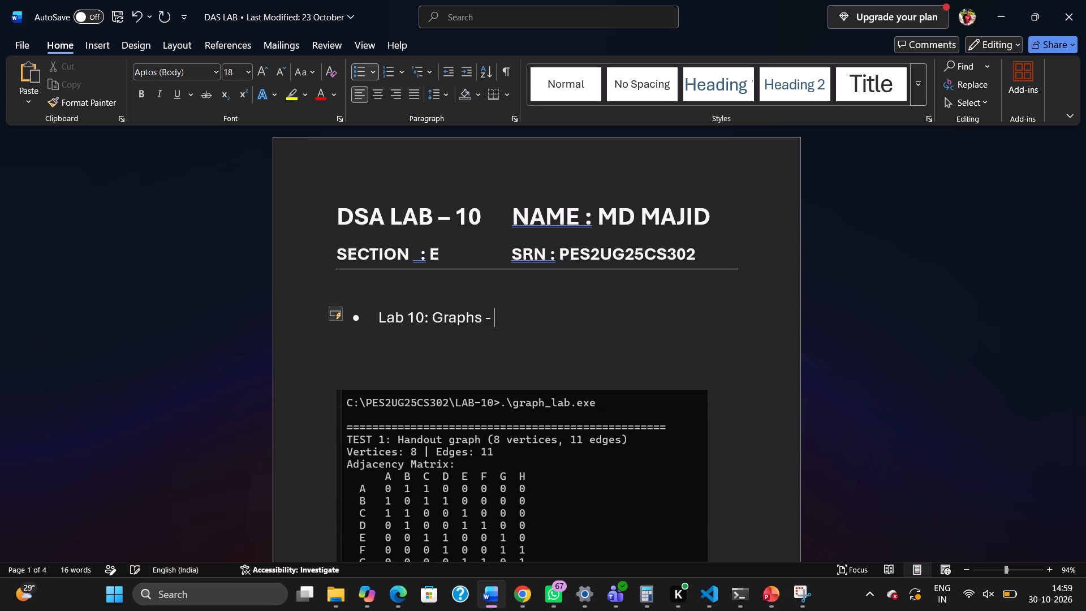
key("shift+t")
type("re")
key("BackSpace")
key("BackSpace")
type("erminal output")
key("space")
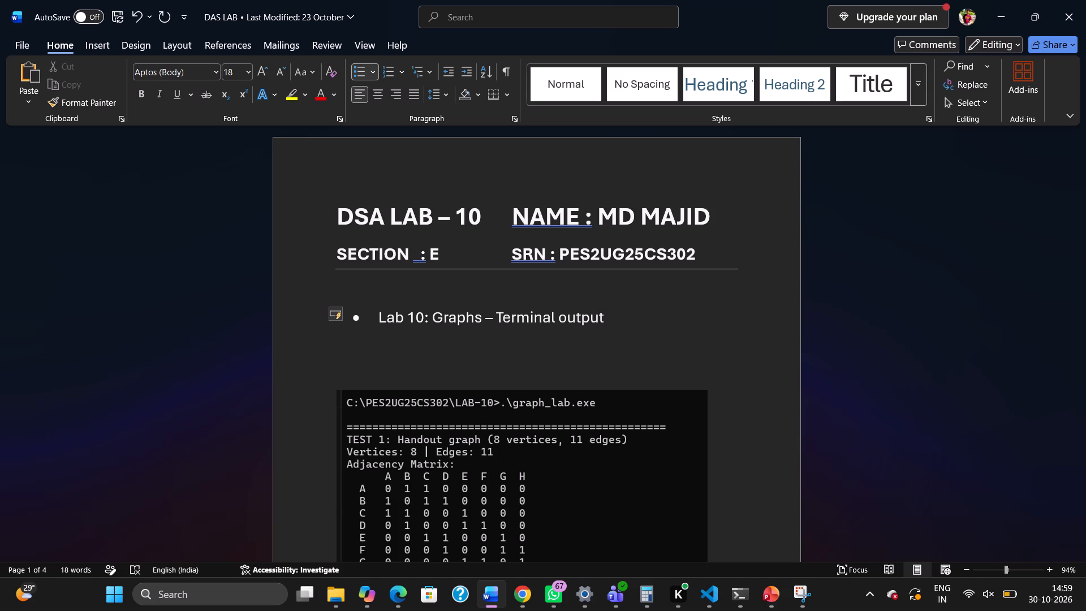
Delete the blank spacing on the line directly above the TEST 1 image to close the gap below the bullet.
left_click(460, 382)
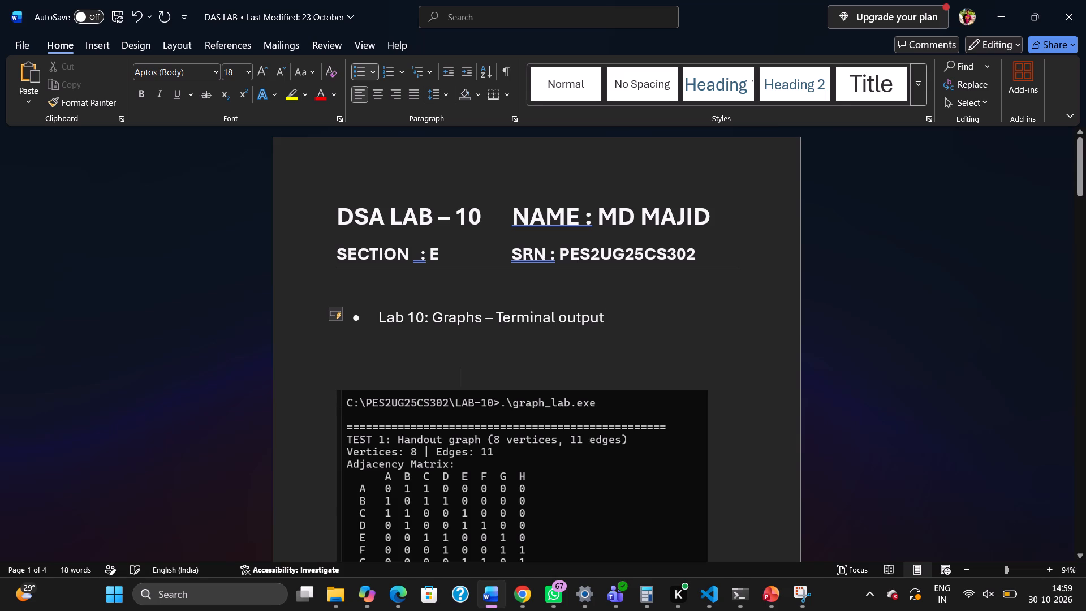
key("BackSpace")
key("BackSpace")
key("BackSpace")
key("BackSpace")
key("BackSpace")
key("BackSpace")
key("BackSpace")
key("BackSpace")
key("BackSpace")
key("BackSpace")
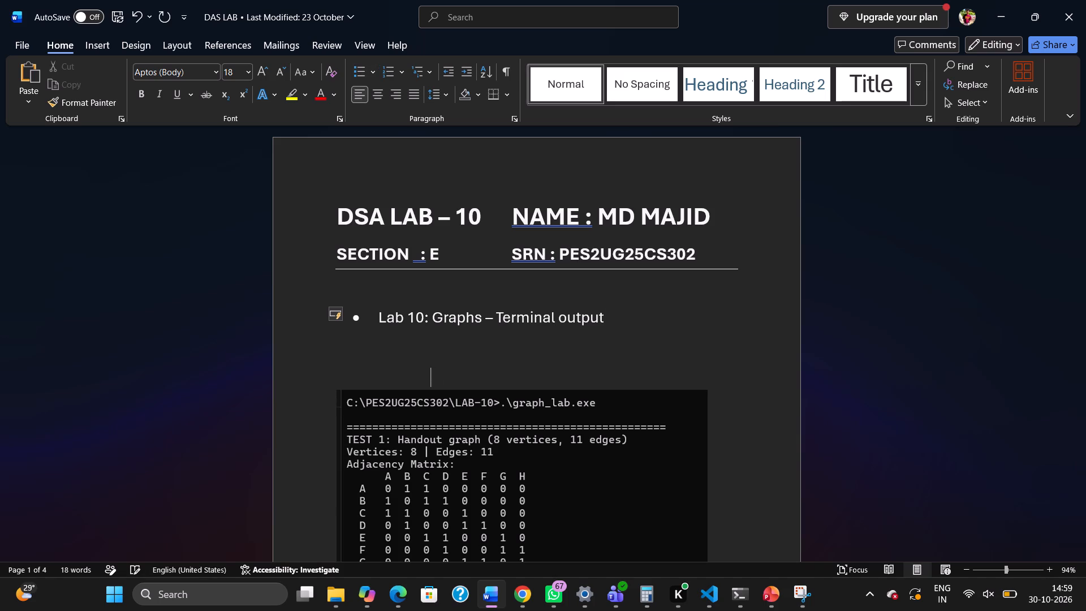
key("BackSpace")
key("BackSpace")
key("BackSpace")
key("BackSpace")
key("BackSpace")
key("BackSpace")
key("BackSpace")
key("BackSpace")
key("BackSpace")
key("BackSpace")
key("BackSpace")
key("BackSpace")
key("BackSpace")
key("BackSpace")
key("BackSpace")
key("BackSpace")
key("BackSpace")
key("BackSpace")
key("BackSpace")
key("BackSpace")
key("BackSpace")
key("BackSpace")
key("BackSpace")
key("BackSpace")
key("BackSpace")
key("BackSpace")
key("BackSpace")
Move the TEST 2 image up to the first page, directly below the TEST 1 image.
scroll(460, 382, "right", 1)
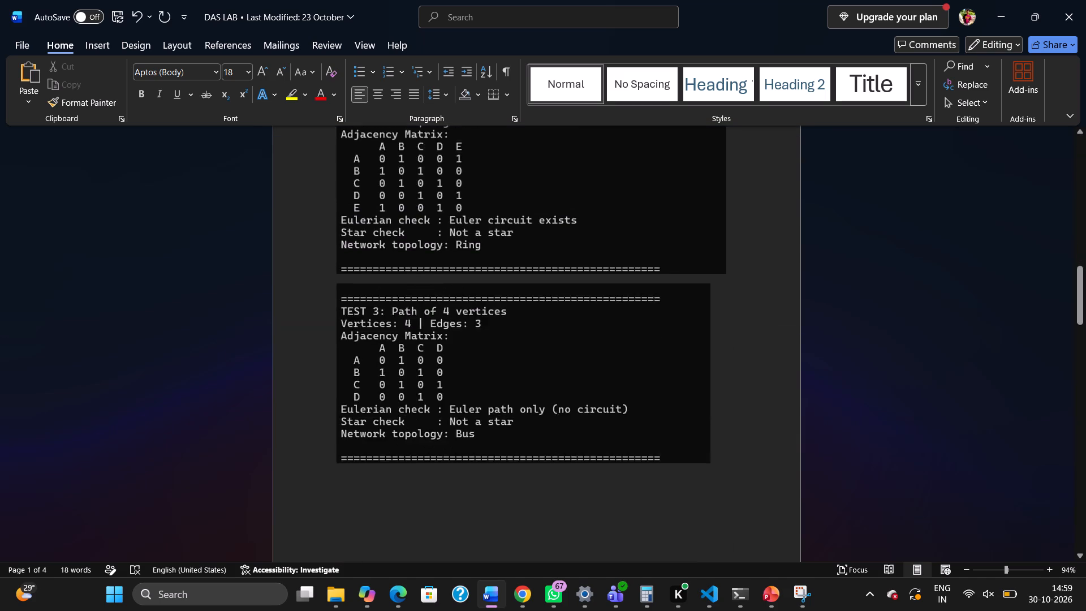
scroll(460, 382, "right", 1)
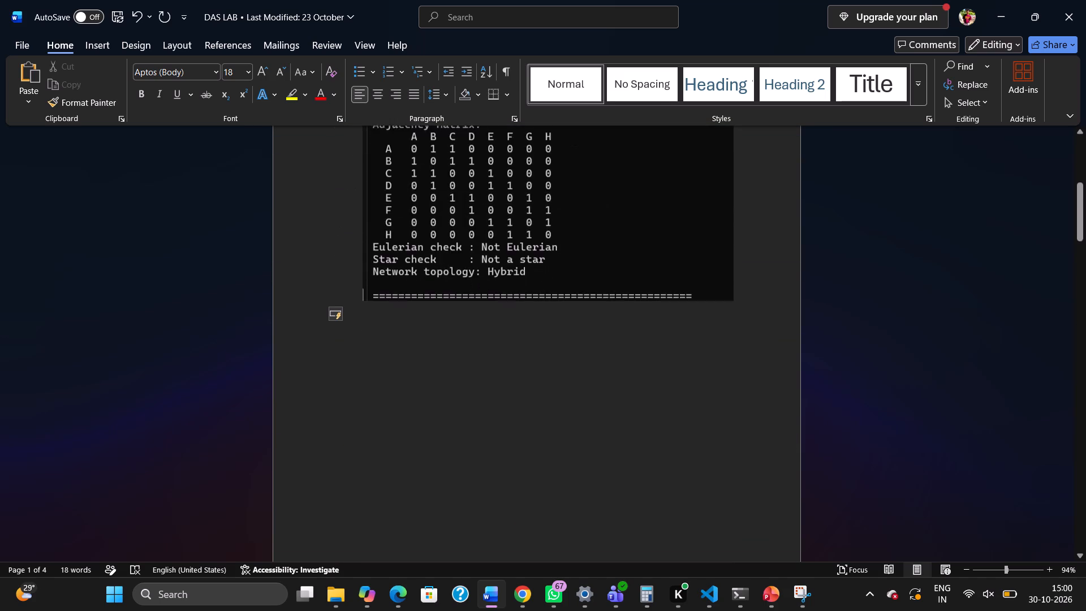
scroll(460, 382, "right", 1)
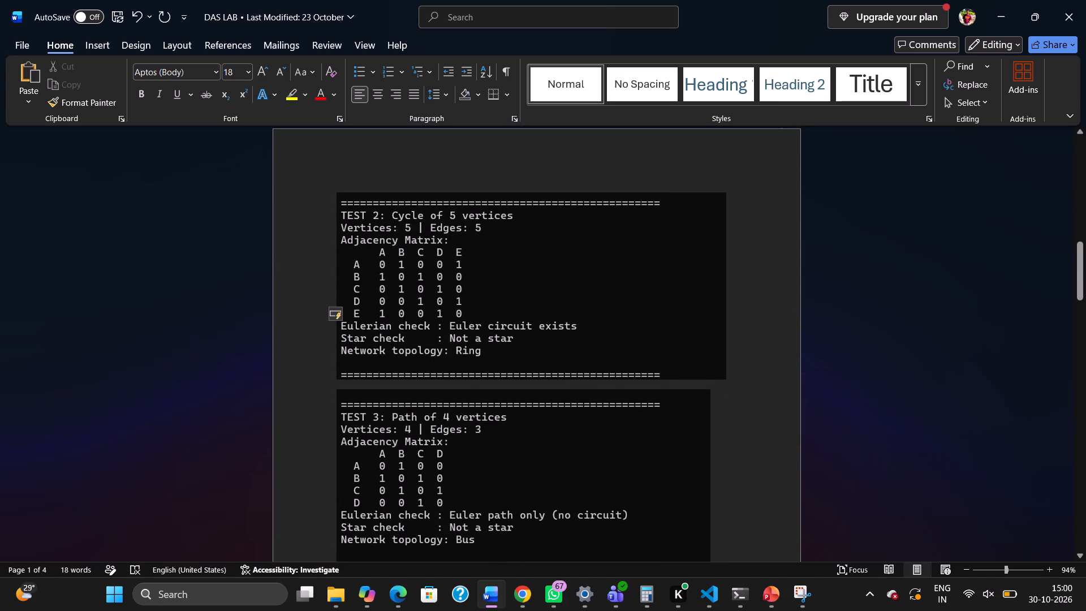
left_click_drag(622, 339, 592, 131)
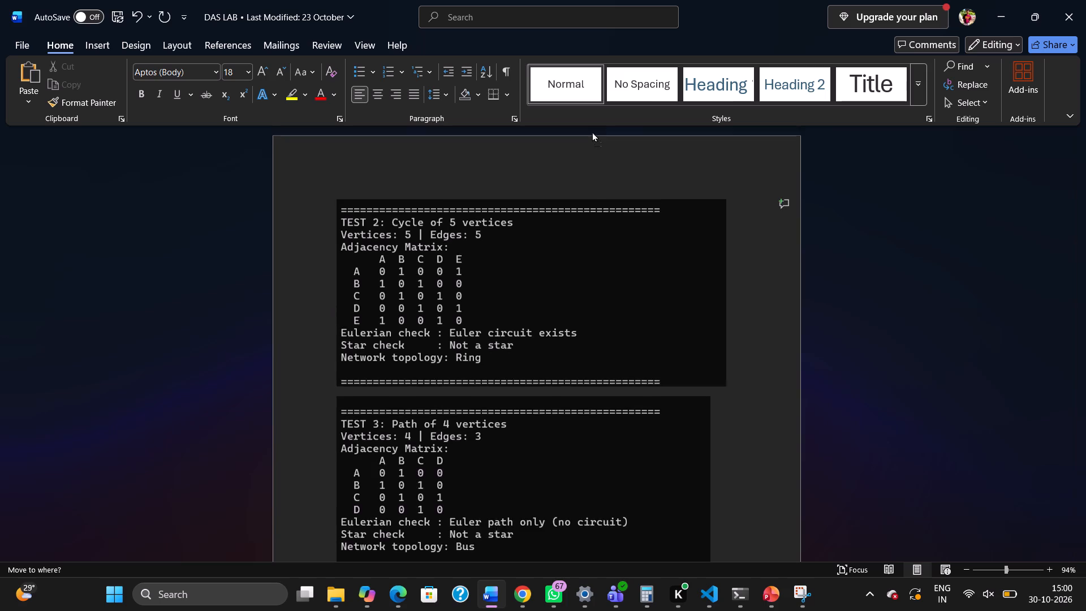
left_click_drag(592, 131, 589, 222)
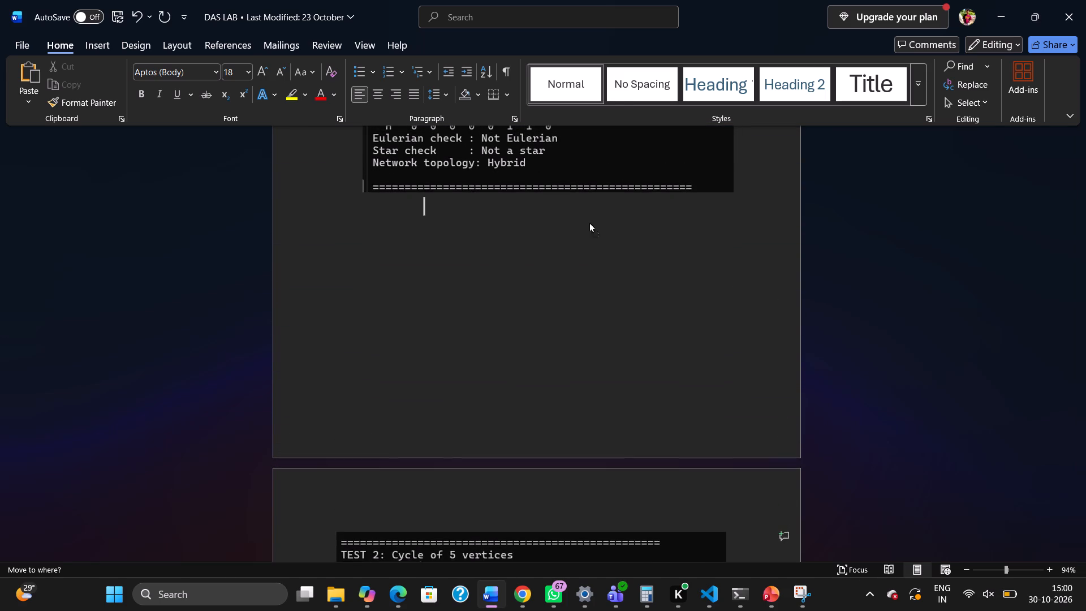
left_click_drag(589, 222, 589, 245)
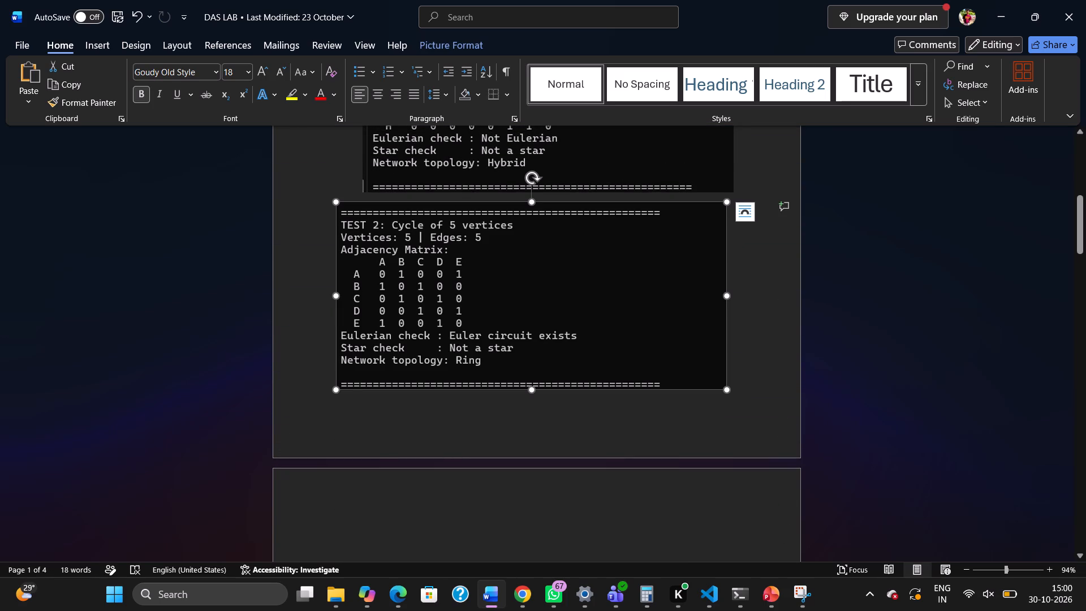
Insert three line breaks after the TEST 5 image, pushing the TEST 6 image down.
scroll(439, 305, "down", 1)
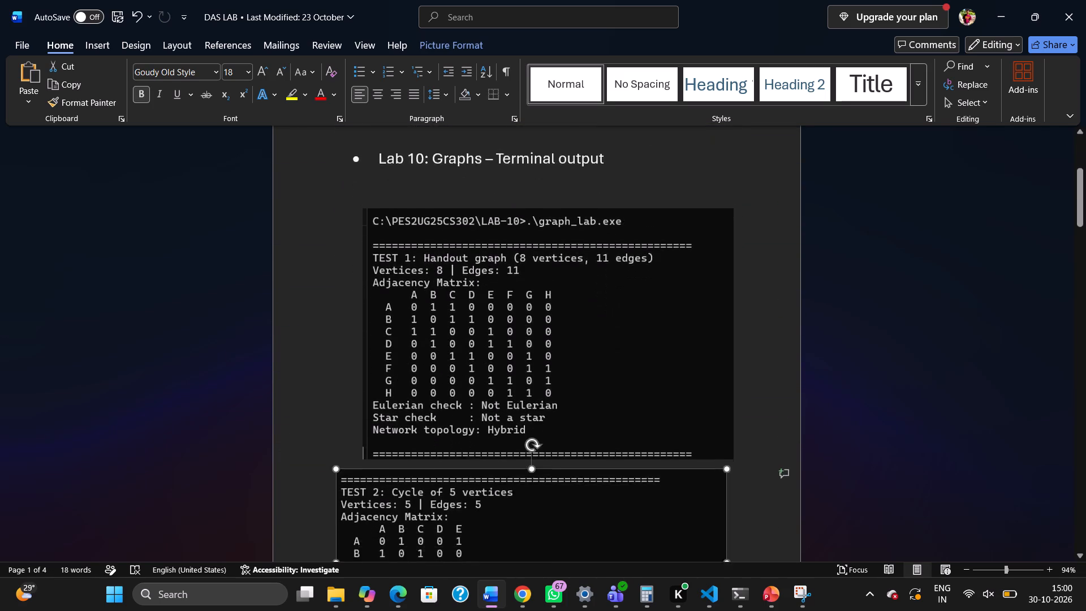
scroll(439, 305, "down", 2)
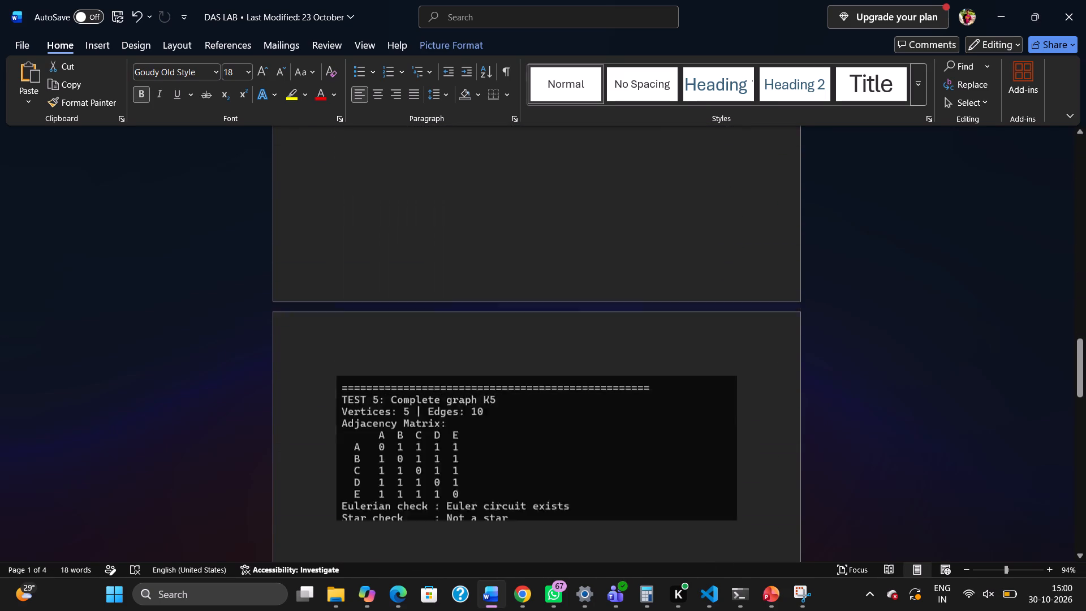
scroll(439, 305, "down", 1)
scroll(439, 305, "up", 2)
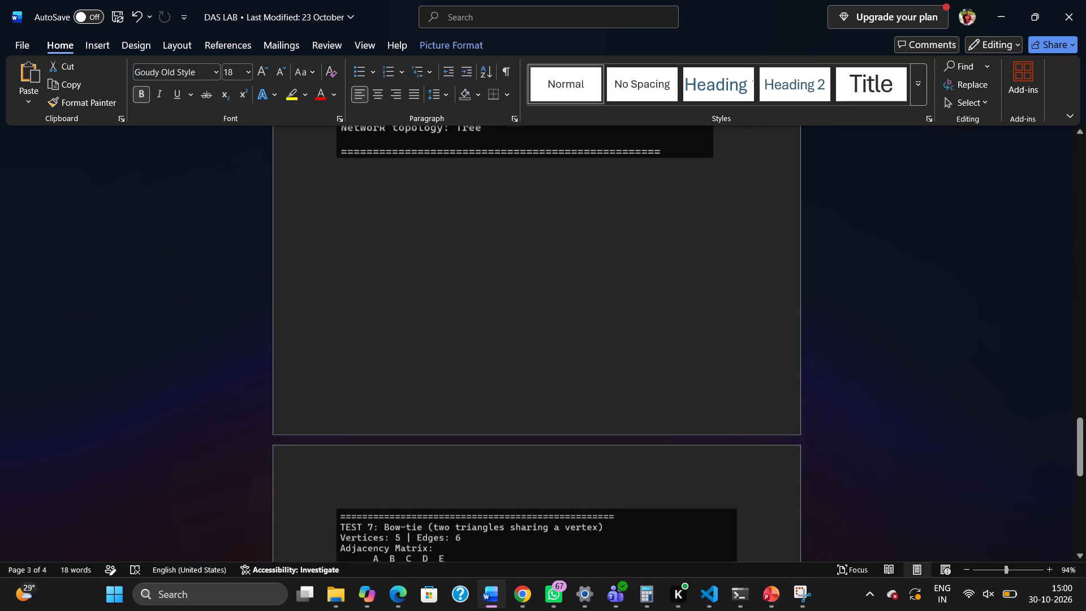
scroll(439, 305, "up", 3)
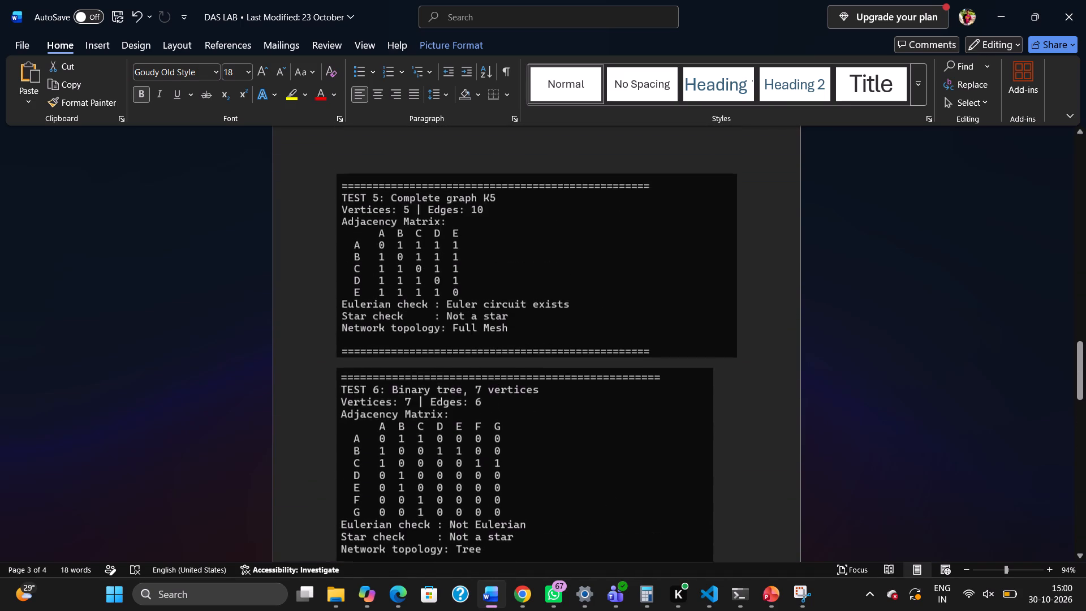
scroll(439, 305, "up", 2)
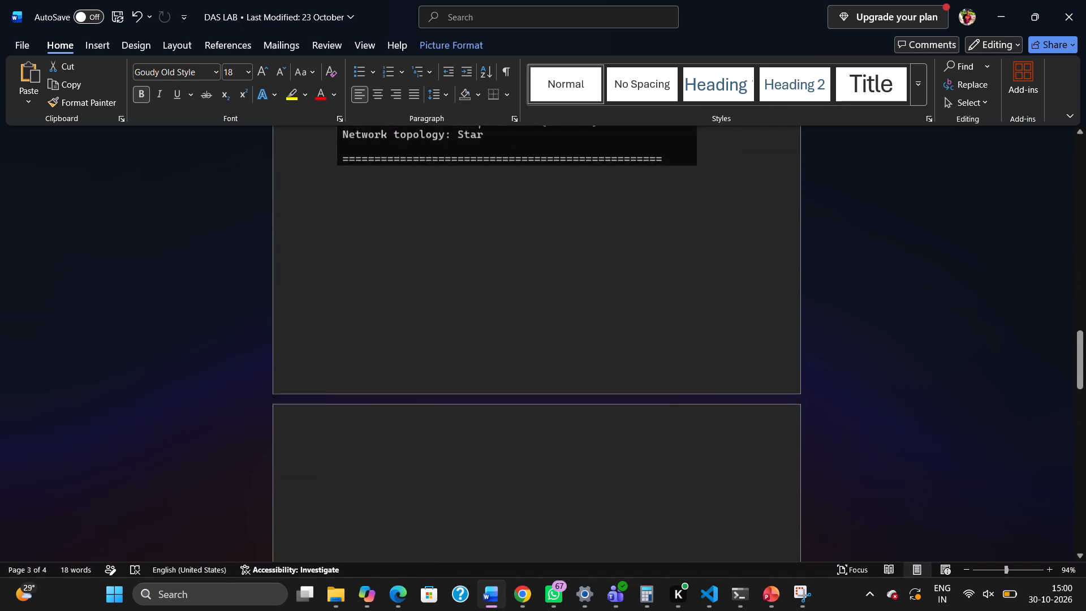
scroll(439, 305, "up", 1)
left_click(748, 222)
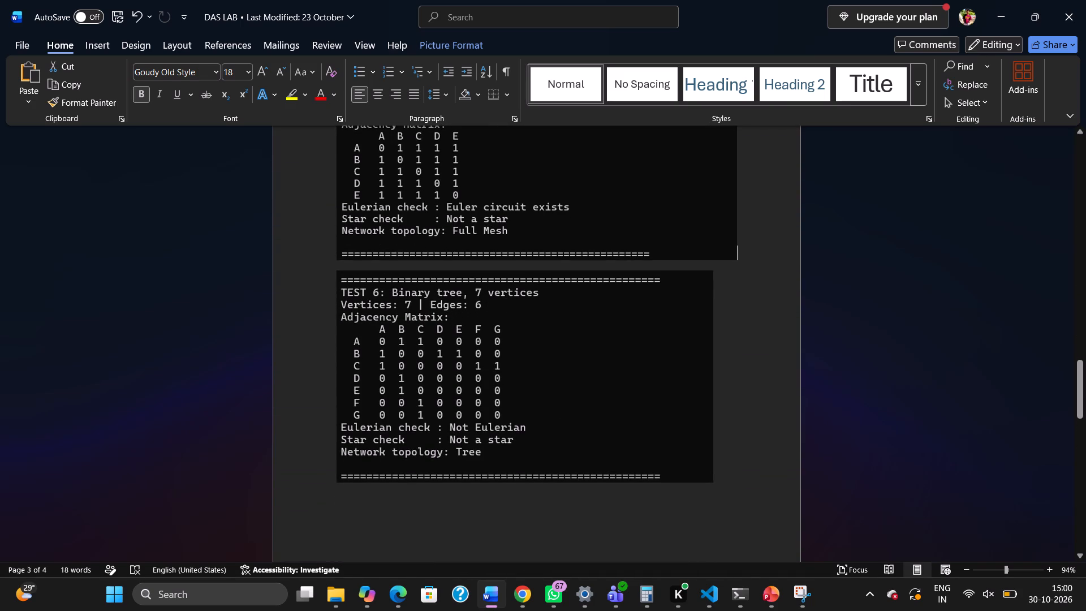
key("Return")
key("Return")
key("Return")
Start exporting the report as a PDF and choose the student-number folder on Windows (C:) as its destination.
scroll(748, 222, "up", 1)
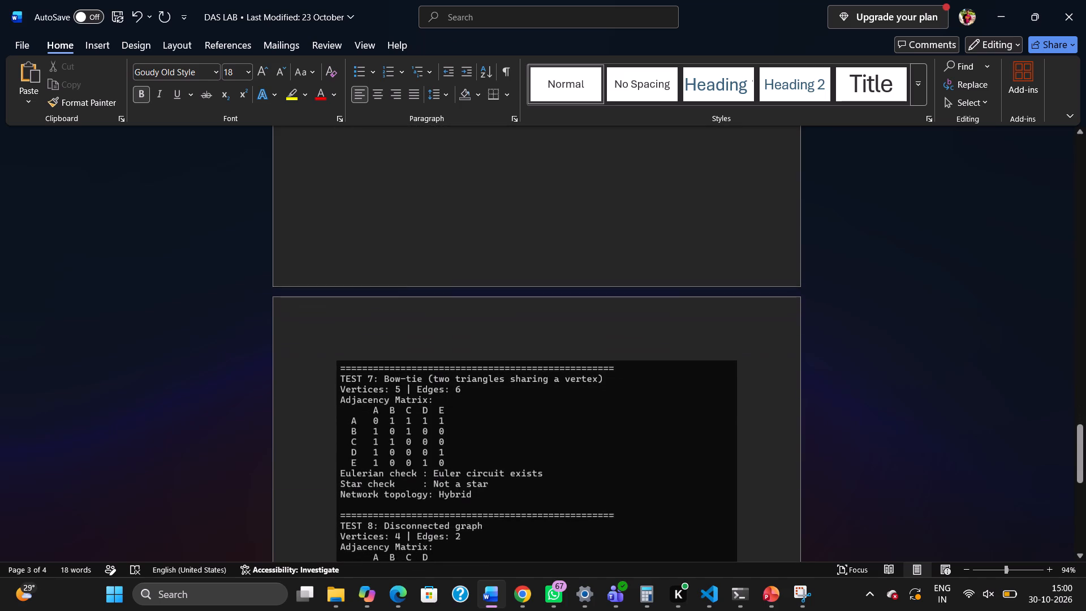
scroll(748, 222, "up", 2)
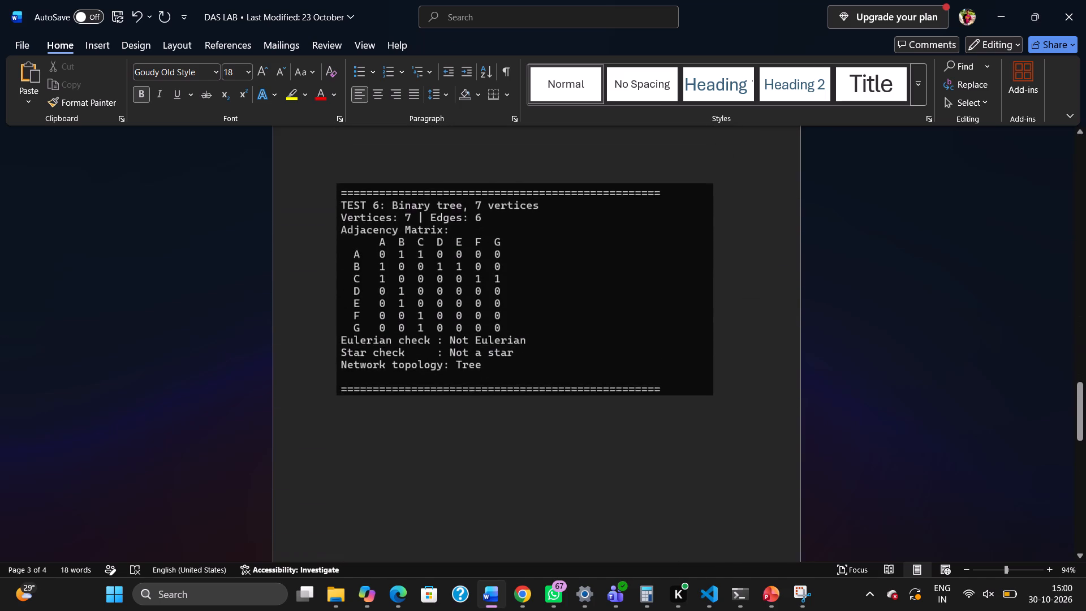
scroll(748, 222, "up", 2)
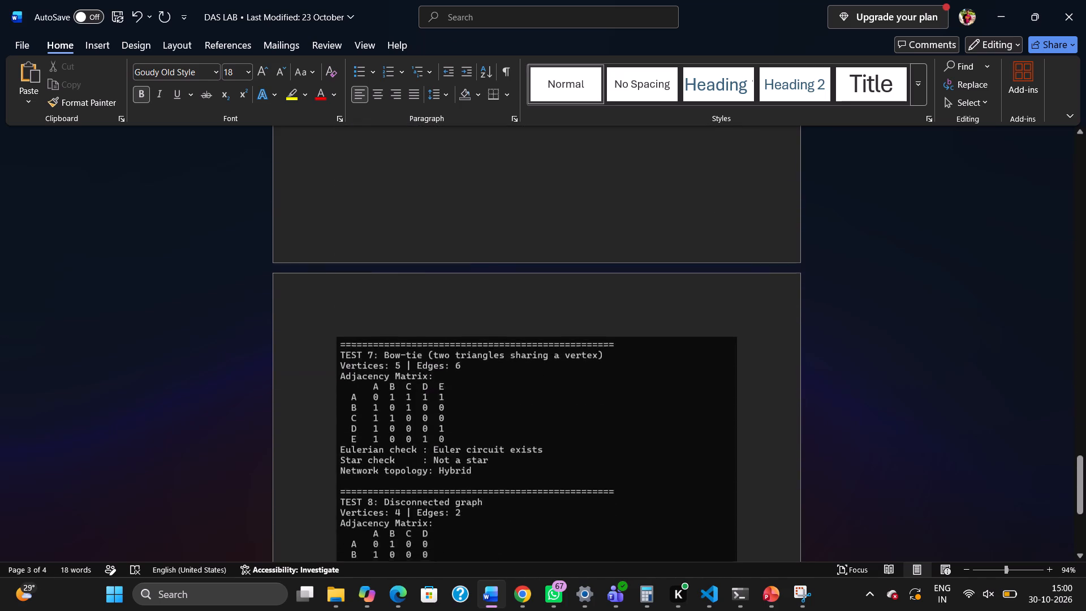
scroll(748, 222, "up", 2)
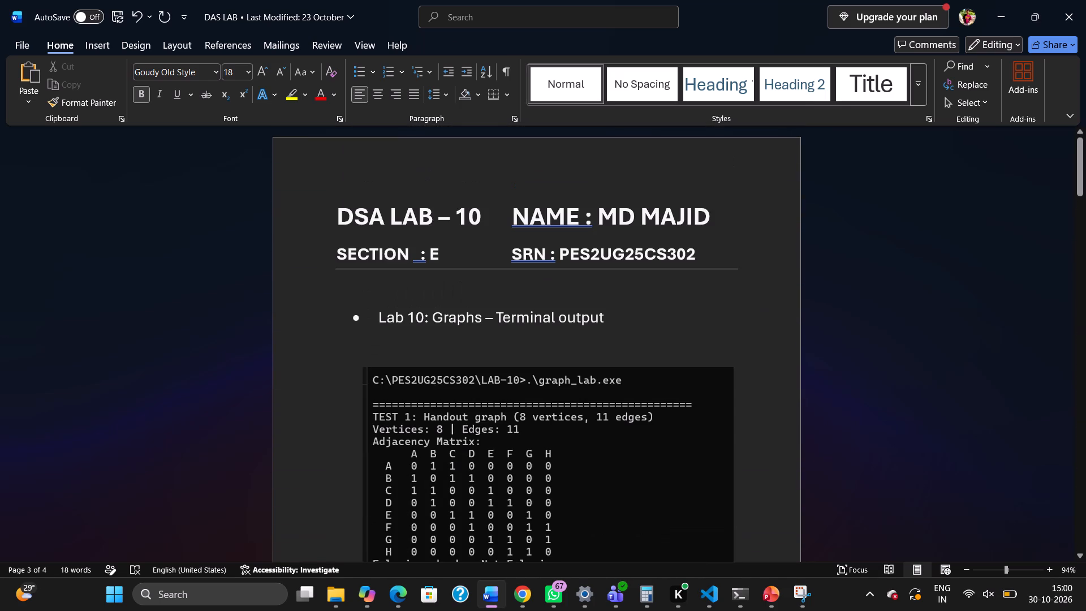
left_click(16, 37)
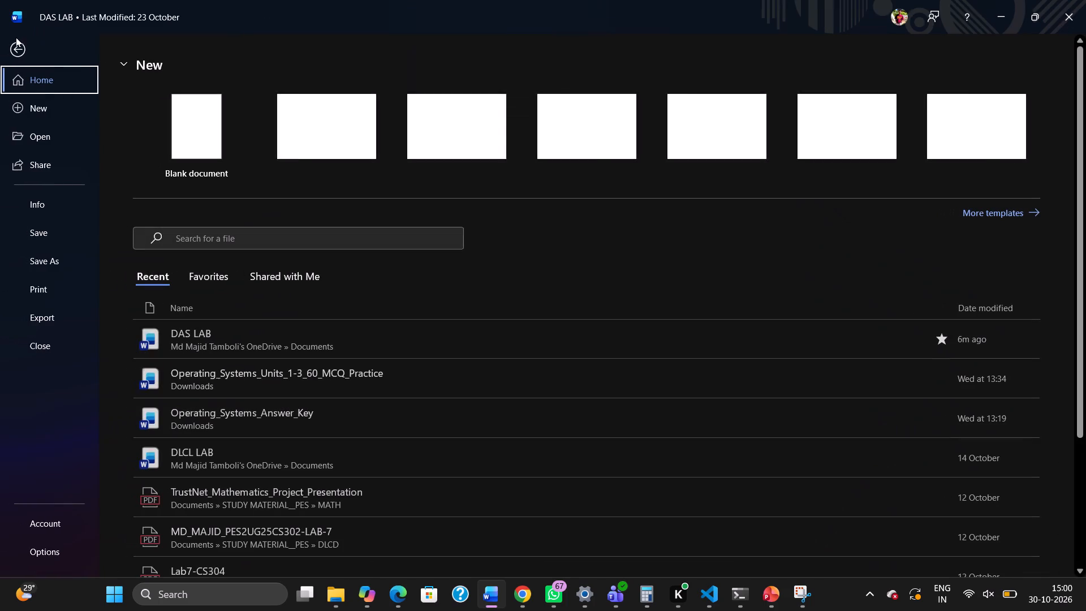
left_click(48, 322)
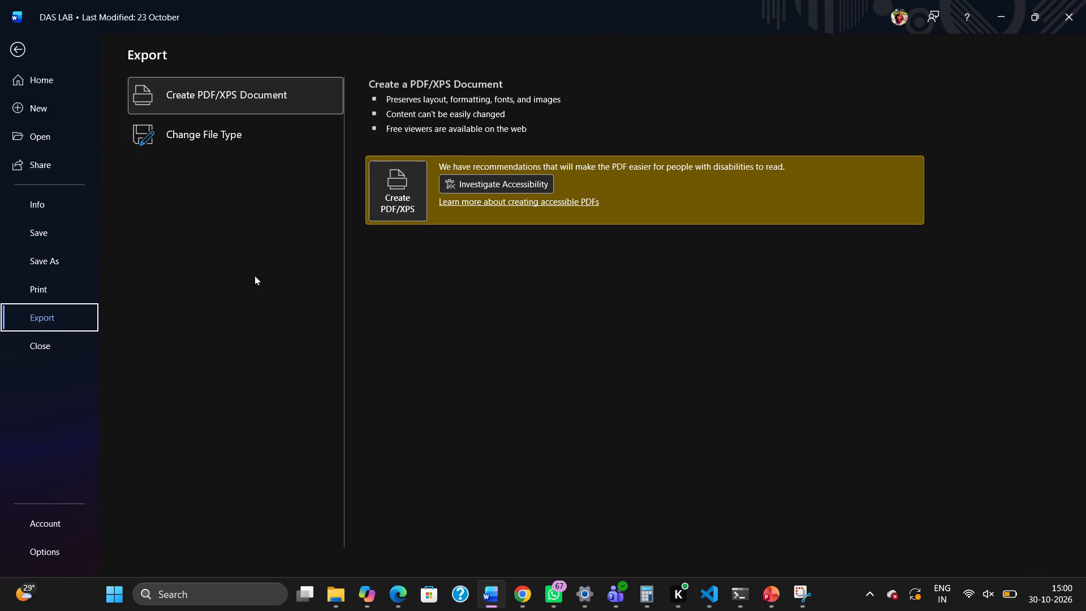
left_click(399, 189)
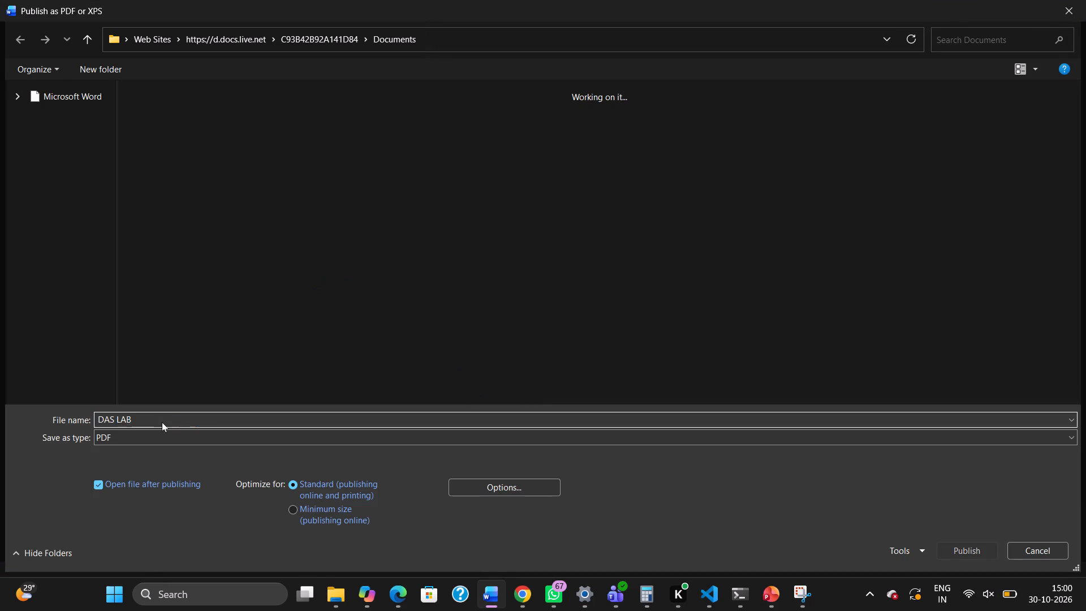
left_click(156, 421)
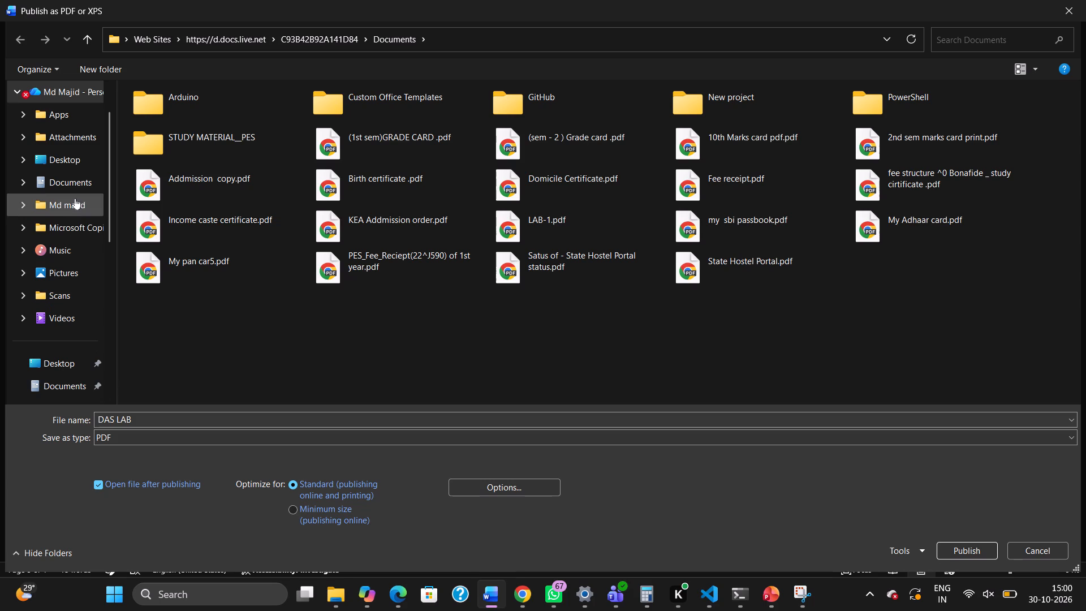
scroll(74, 259, "down", 1)
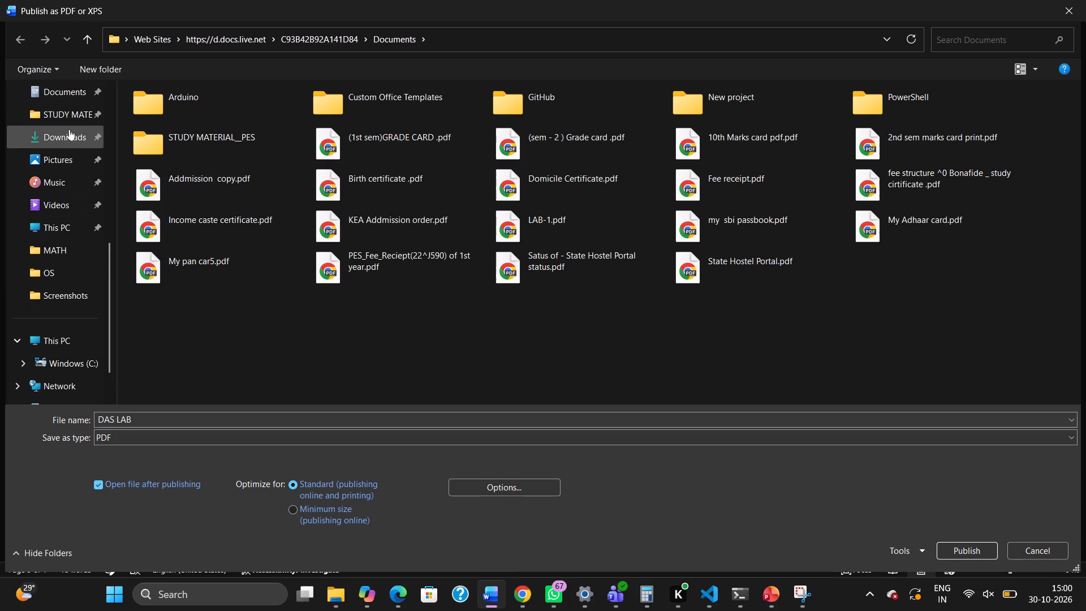
scroll(66, 143, "down", 2)
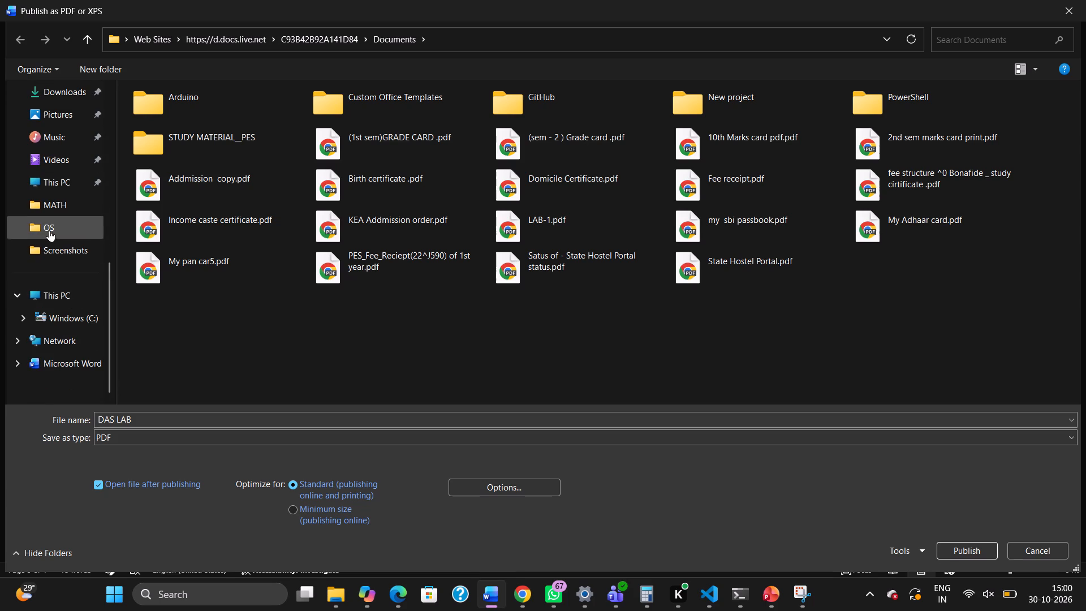
left_click(59, 311)
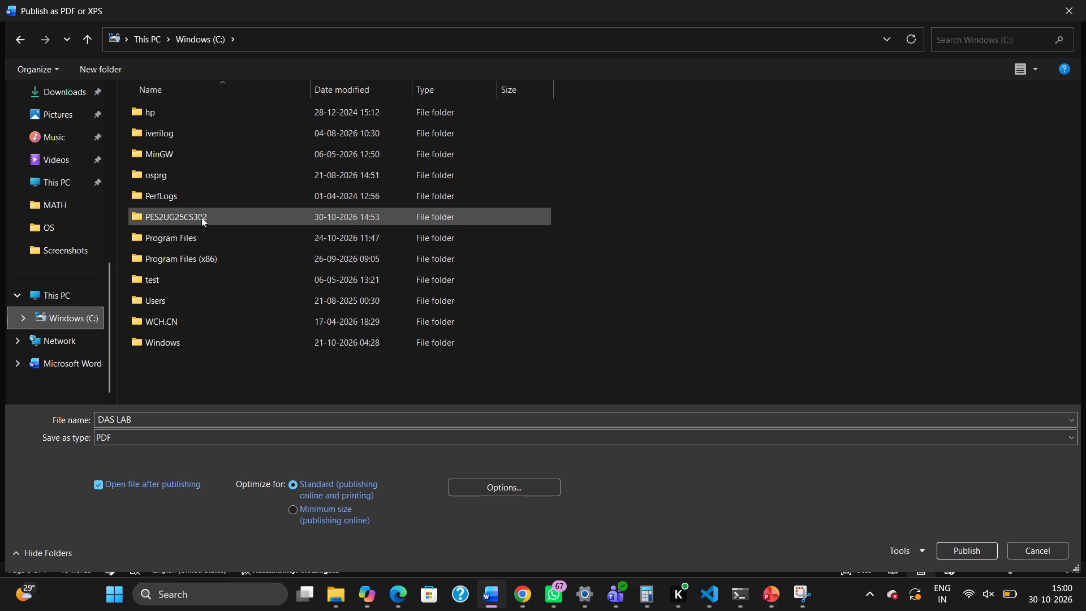
double_click(201, 217)
scroll(339, 283, "down", 20)
scroll(339, 283, "down", 20)
scroll(339, 283, "down", 7)
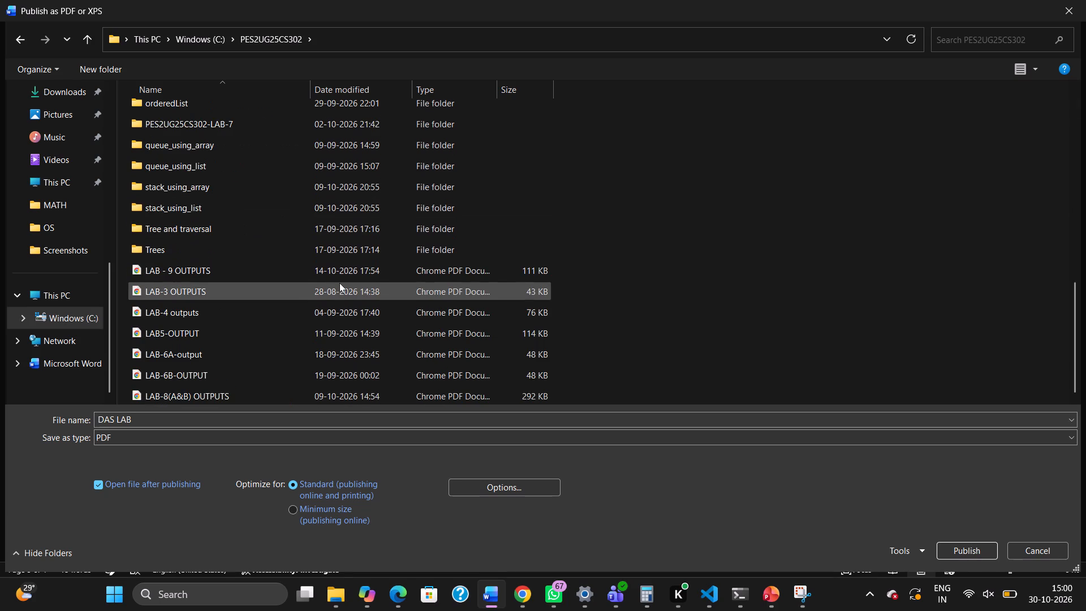
scroll(339, 283, "down", 7)
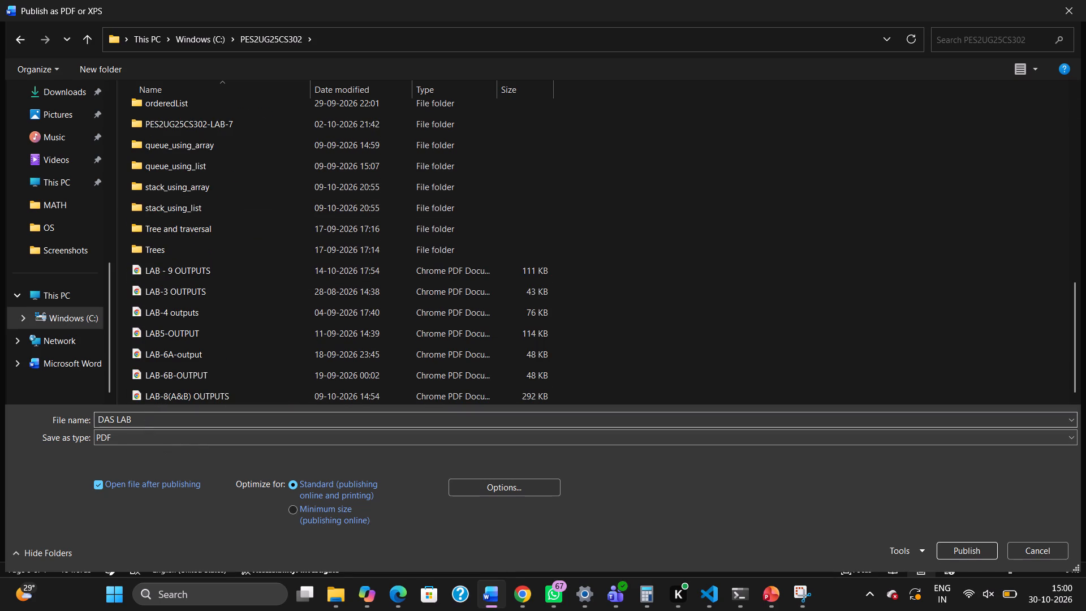
Name the PDF LAB-10-OUTPUT.pdf and publish it.
left_click(145, 419)
key("BackSpace")
key("BackSpace")
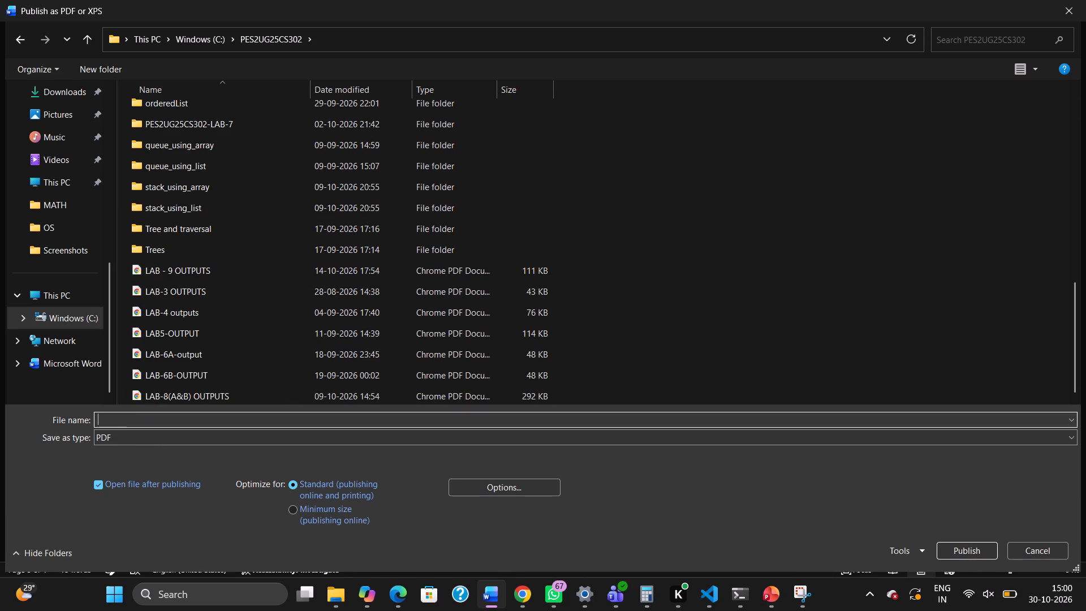
type("la")
key("BackSpace")
key("BackSpace")
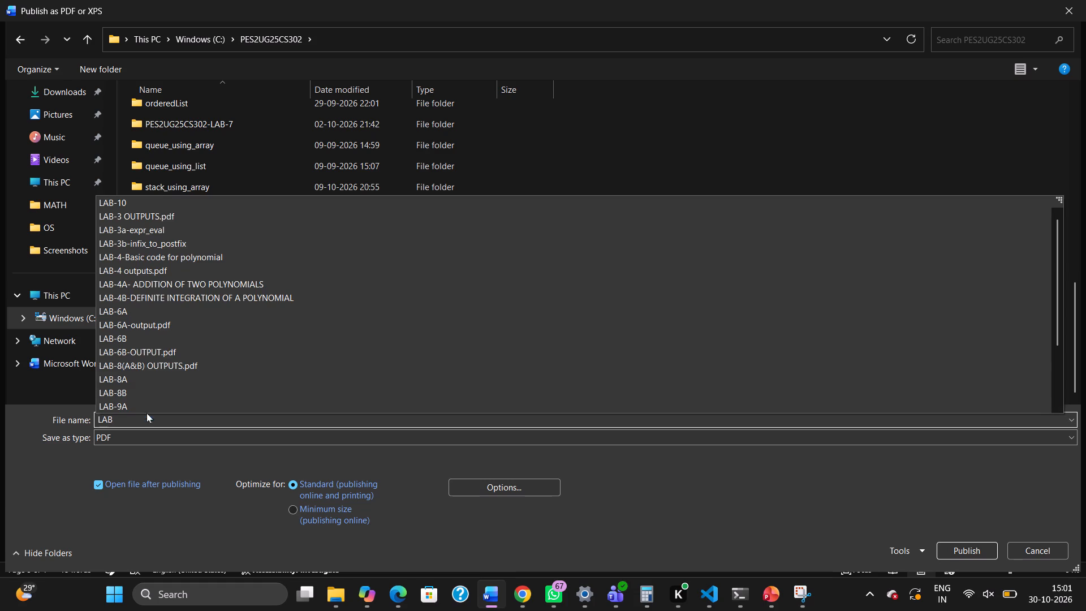
left_click(187, 347)
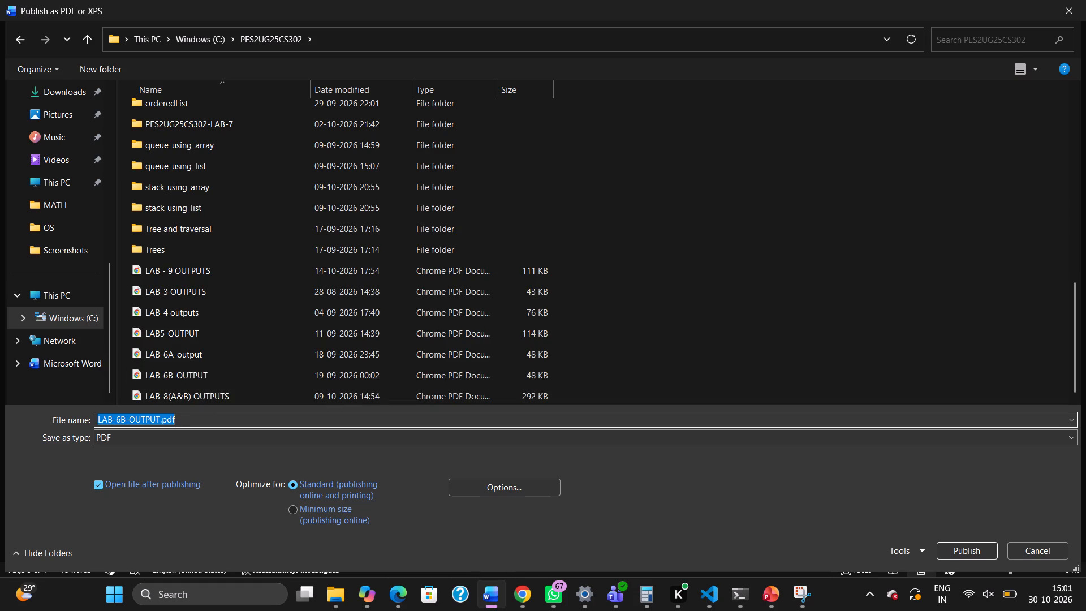
left_click(124, 417)
key("BackSpace")
key("BackSpace")
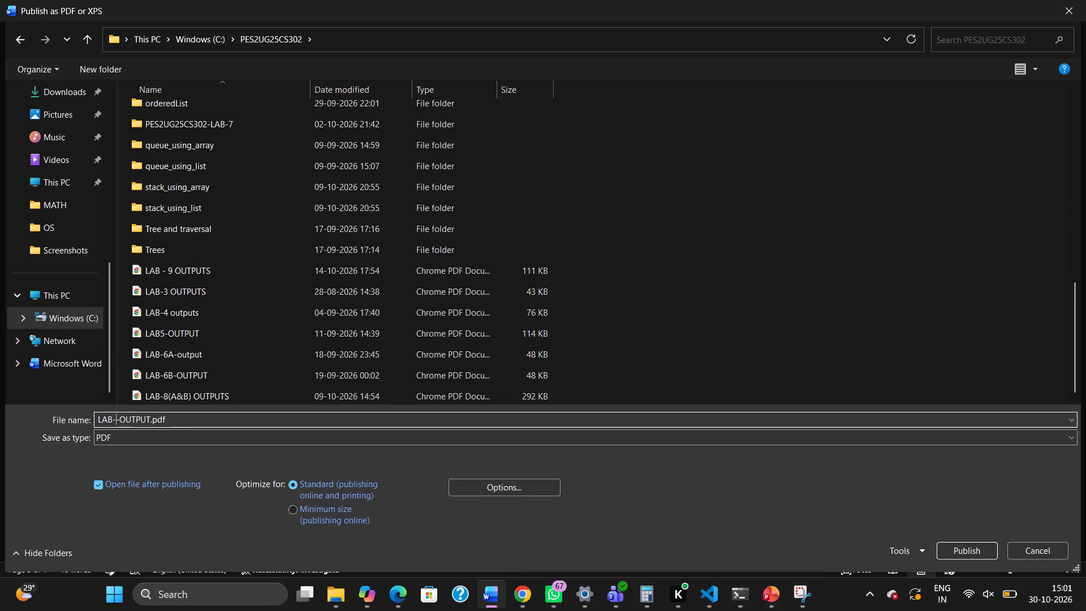
type("10")
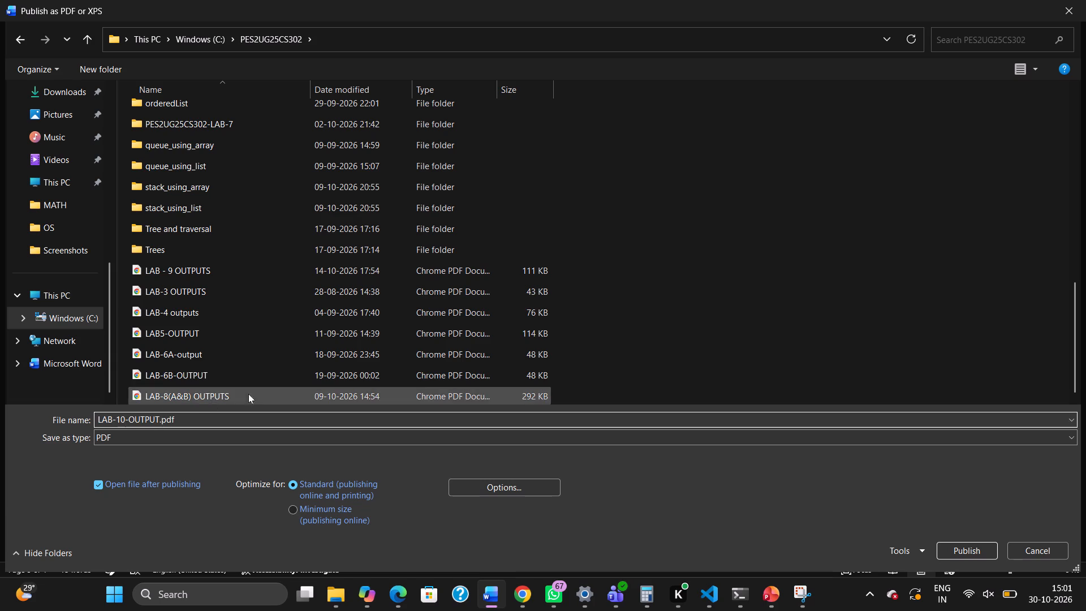
scroll(271, 376, "down", 3)
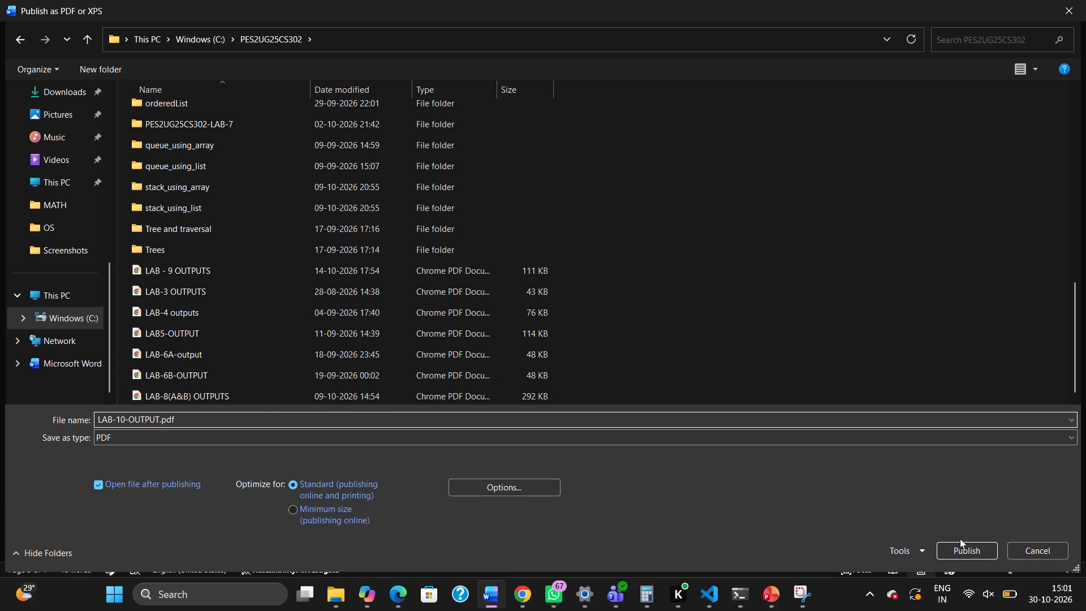
left_click(960, 550)
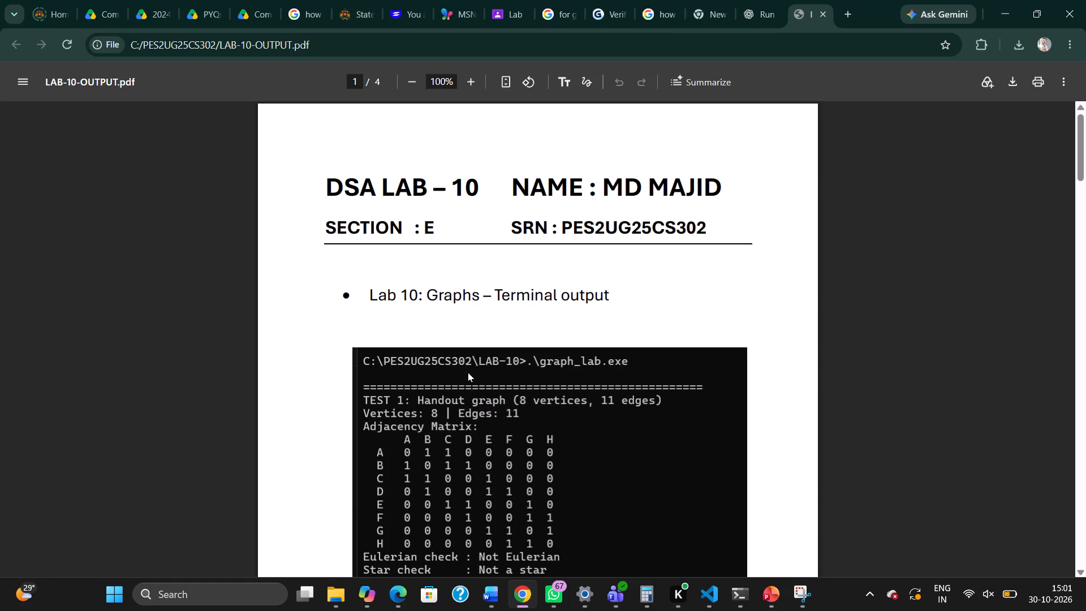
Check the layout of the test screenshots across all pages of the exported PDF, and put the viewer away.
scroll(468, 372, "down", 3)
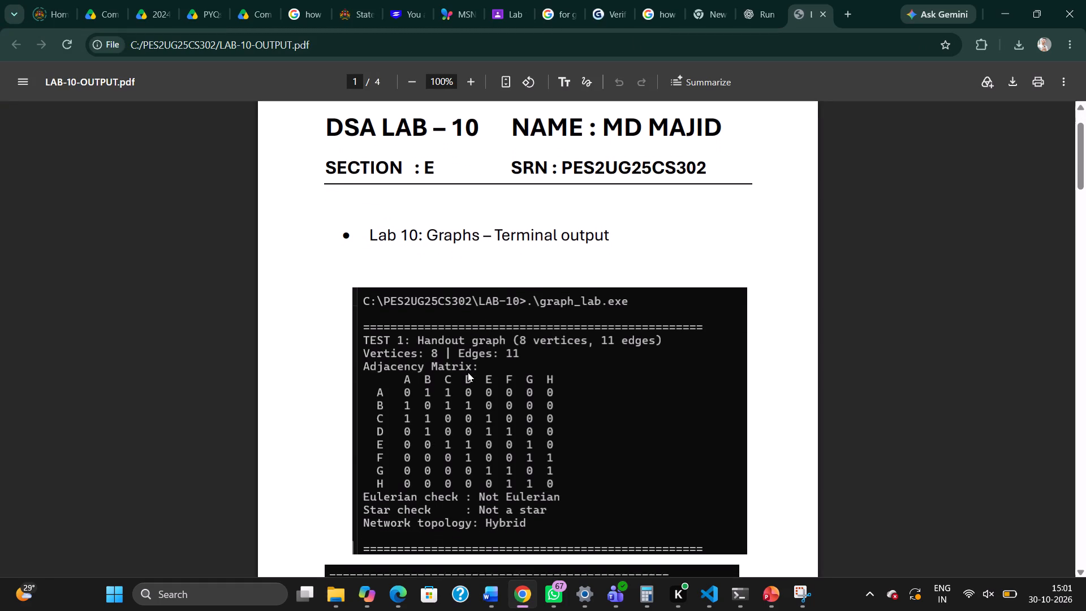
scroll(468, 372, "down", 5)
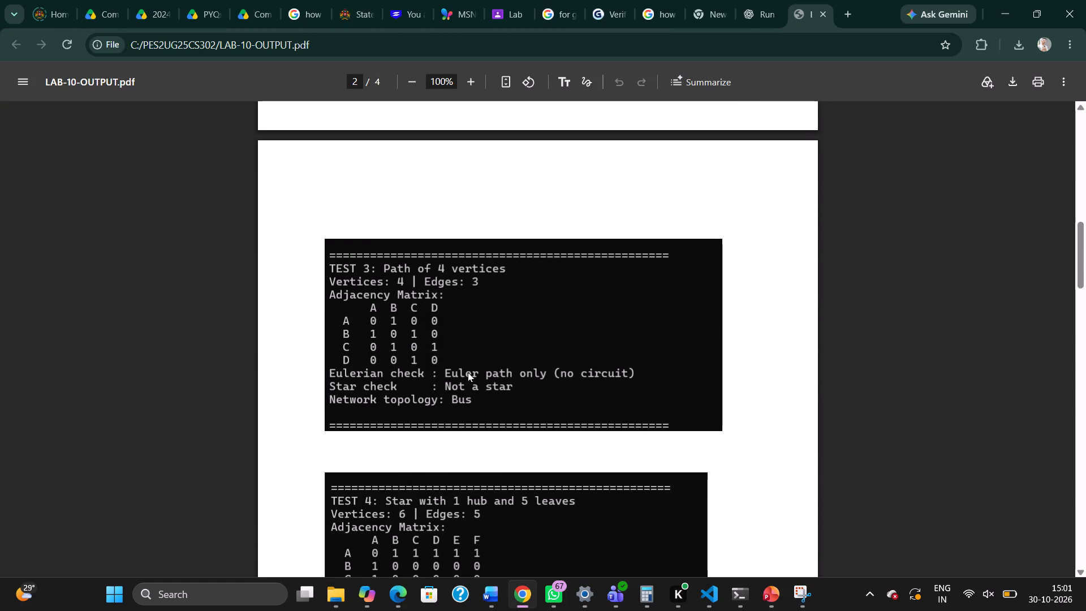
scroll(468, 372, "down", 5)
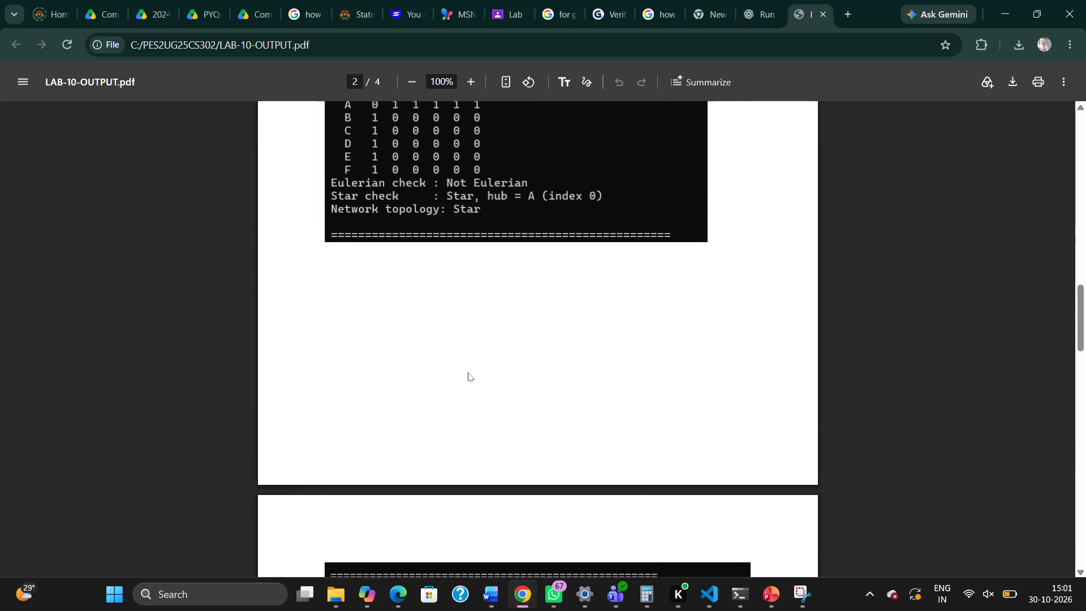
scroll(468, 372, "down", 5)
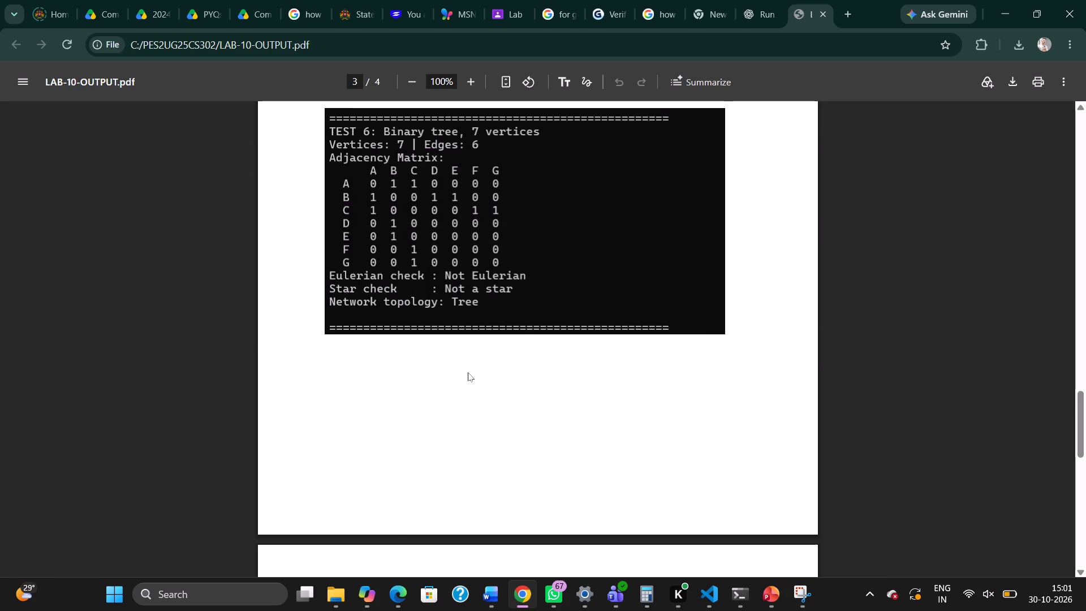
scroll(468, 372, "down", 5)
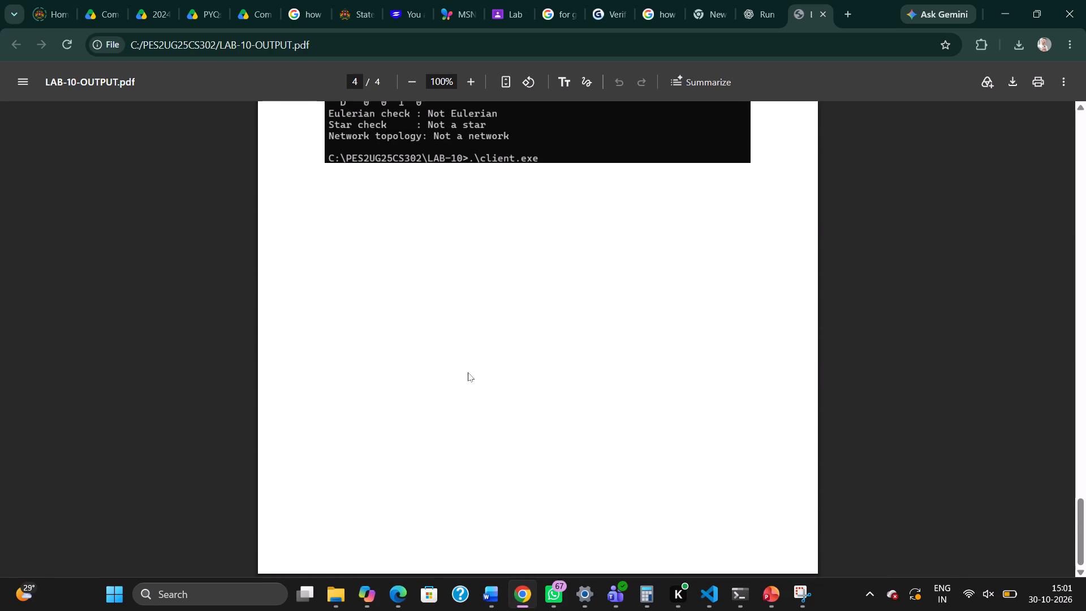
scroll(468, 372, "up", 7)
left_click(994, 16)
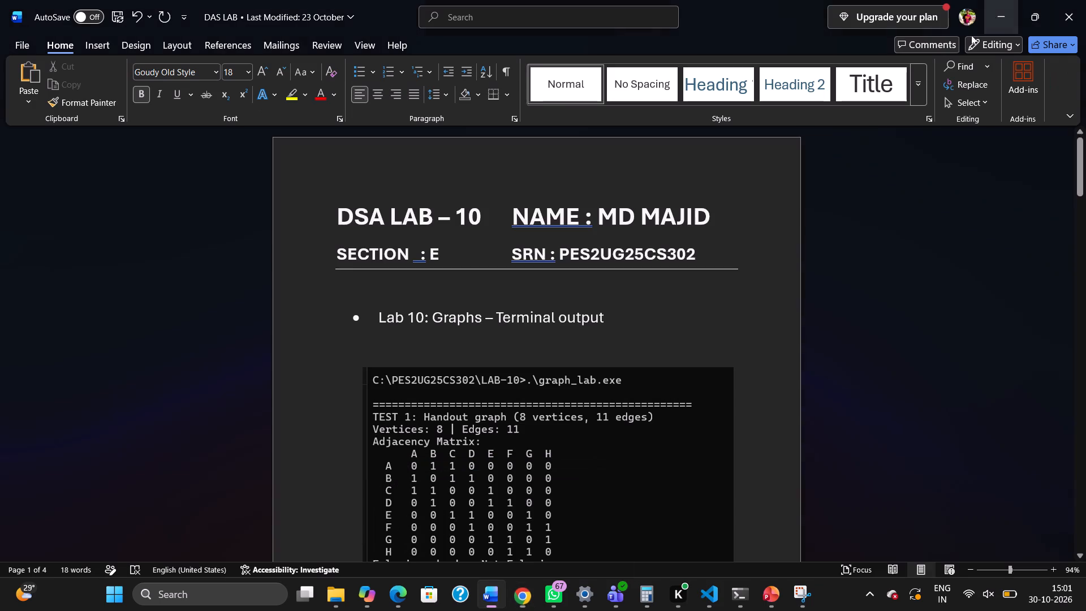
In File Explorer, permanently delete the screenshots folder from LAB-10 inside the Lab-10 Graphs zip archive.
left_click(327, 604)
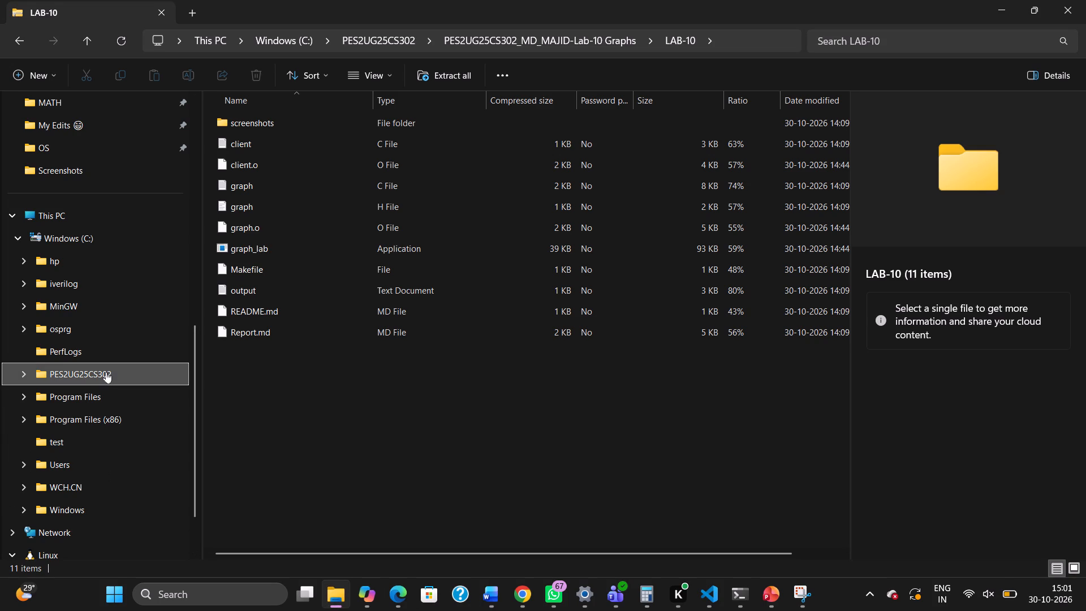
right_click(256, 122)
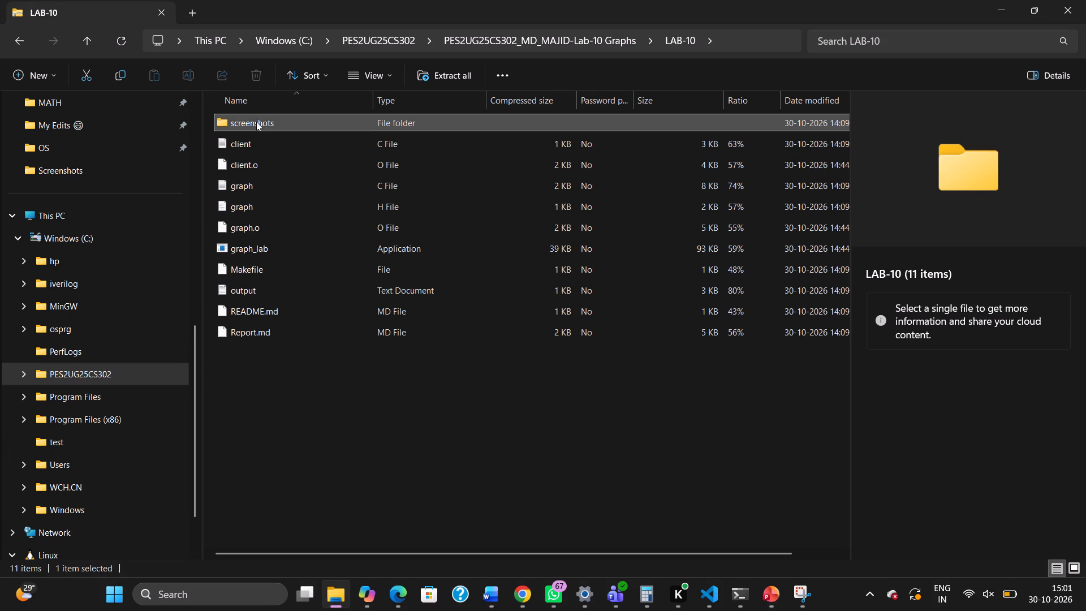
left_click(306, 206)
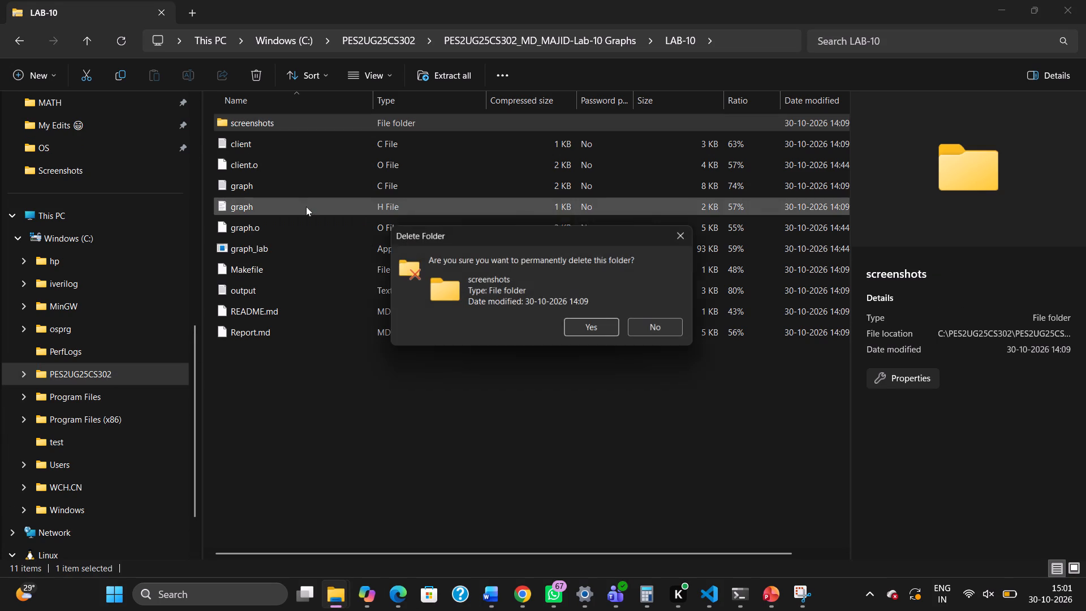
left_click(603, 331)
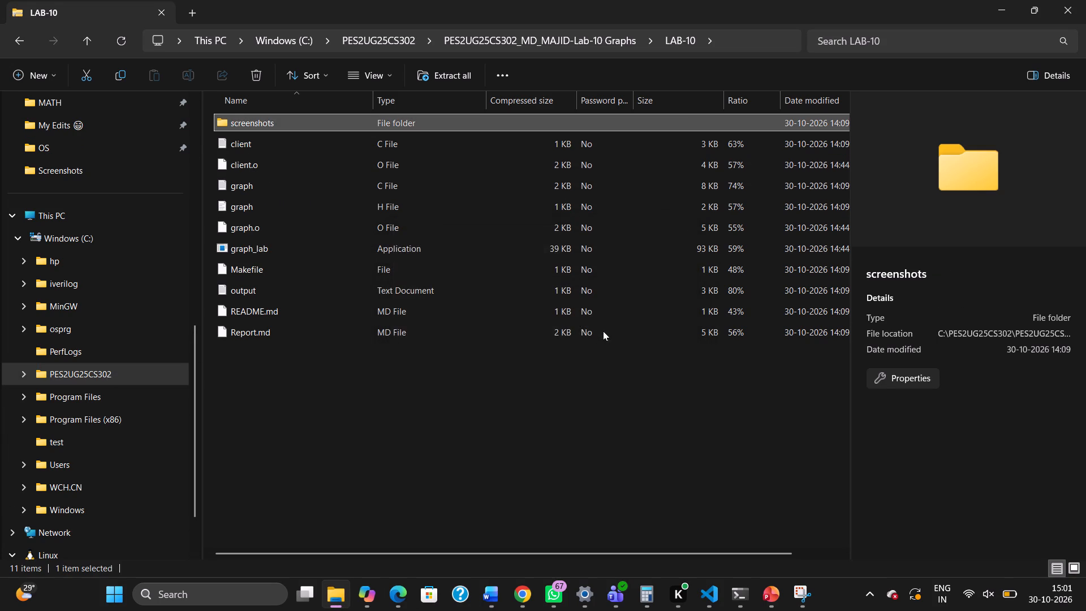
Go back to the student-number folder on Windows (C:) and copy the LAB-10-OUTPUT PDF into the Lab-10 Graphs zip archive.
left_click(26, 41)
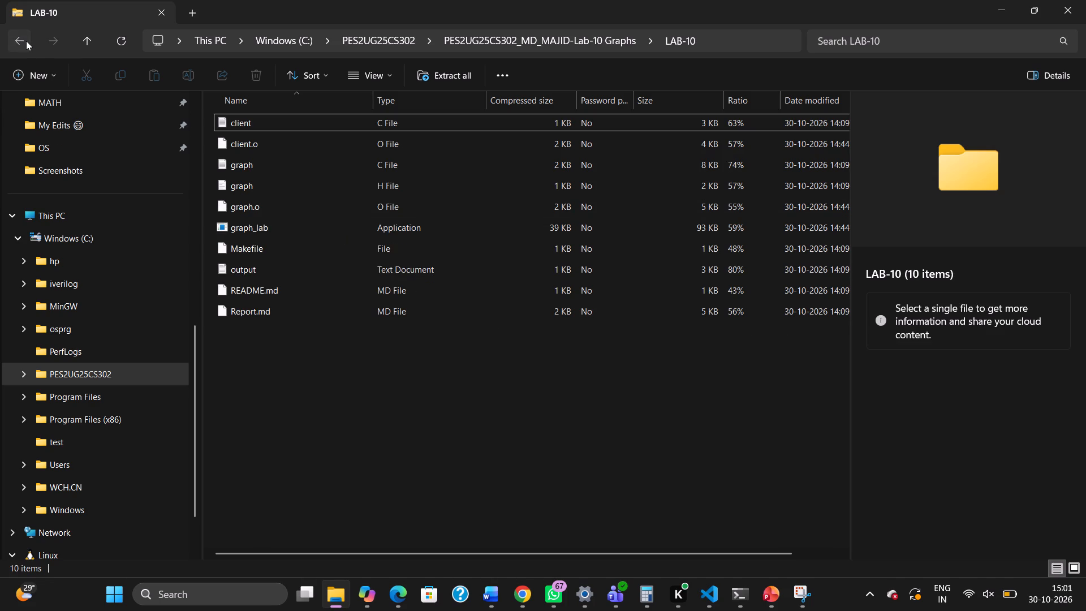
left_click(11, 39)
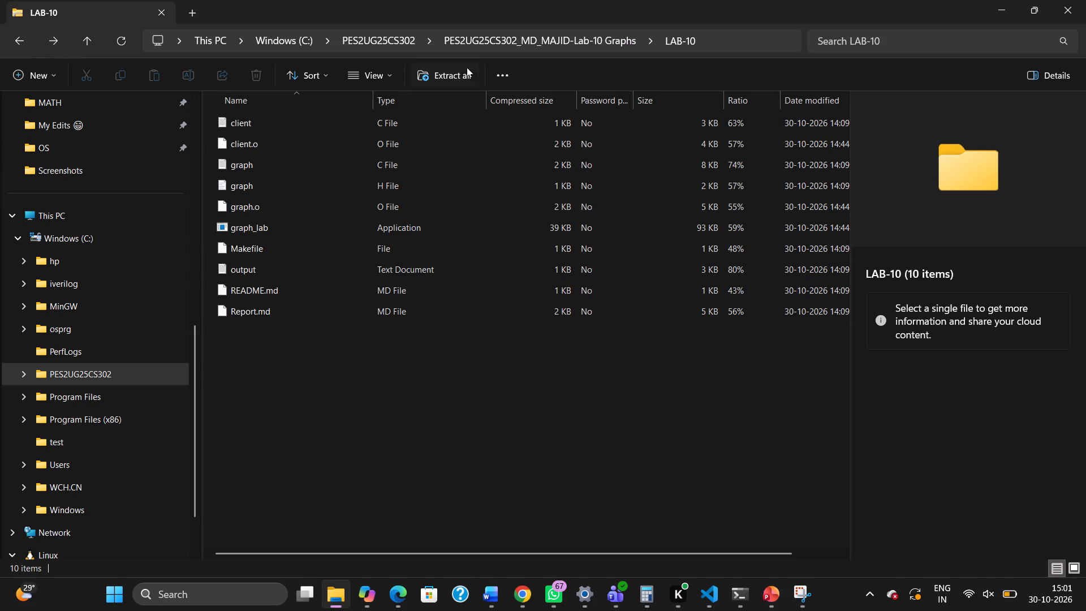
left_click(373, 41)
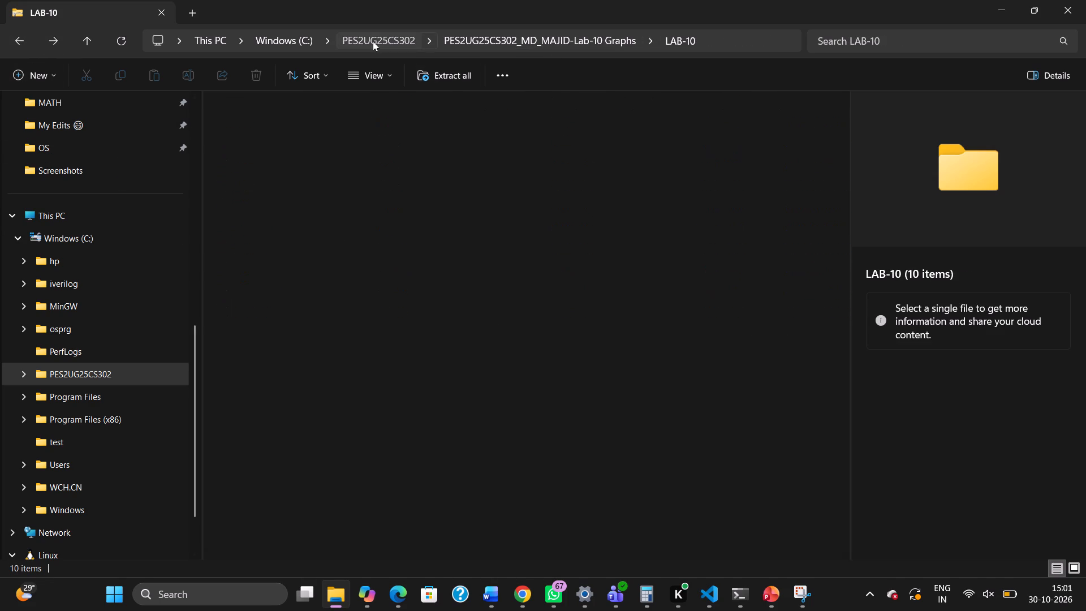
scroll(311, 355, "down", 5)
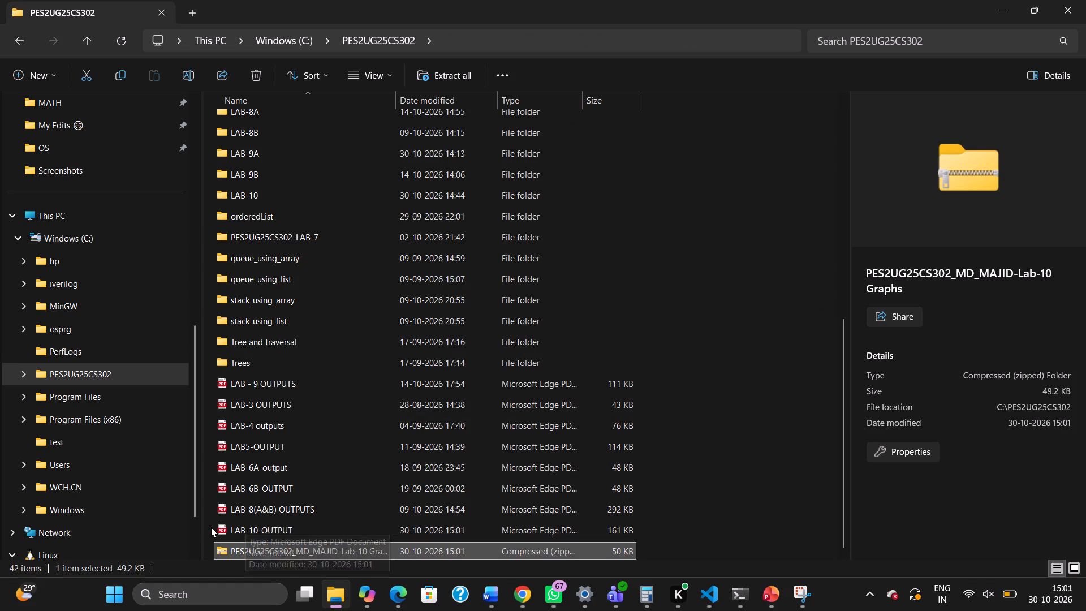
left_click_drag(217, 527, 270, 544)
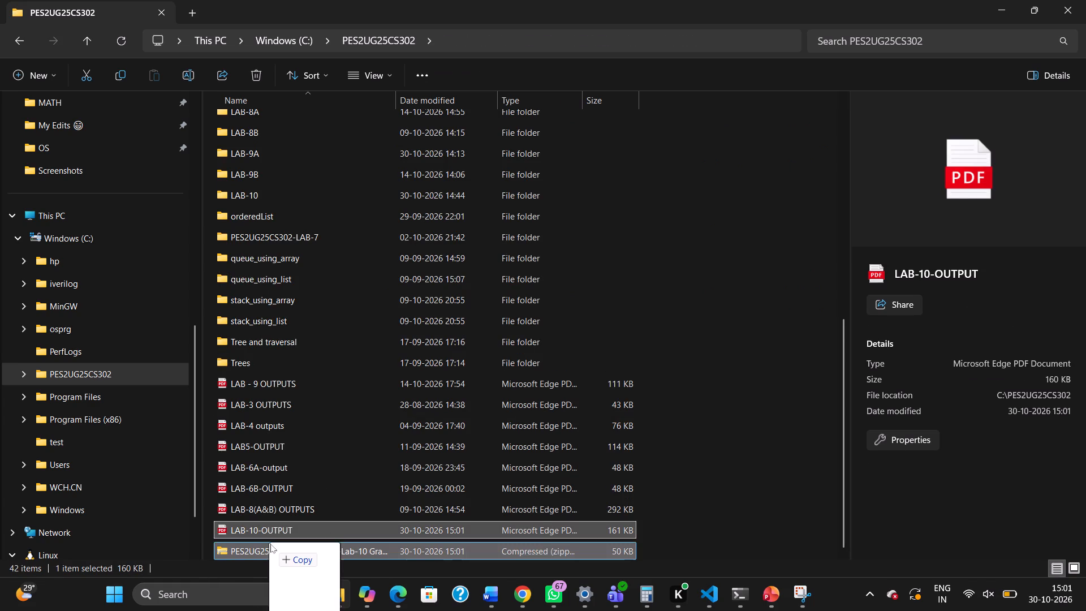
Open the Lab-10 Graphs zip archive and check the contents of its LAB-10 folder and the LAB-10-OUTPUT PDF.
left_click_drag(270, 544, 265, 548)
double_click(271, 548)
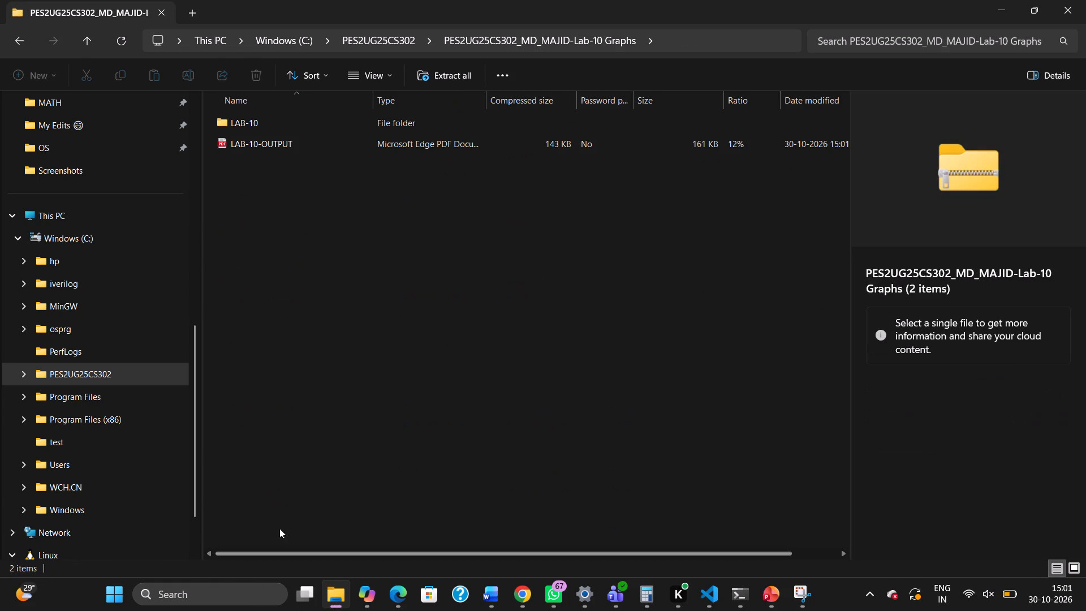
double_click(278, 121)
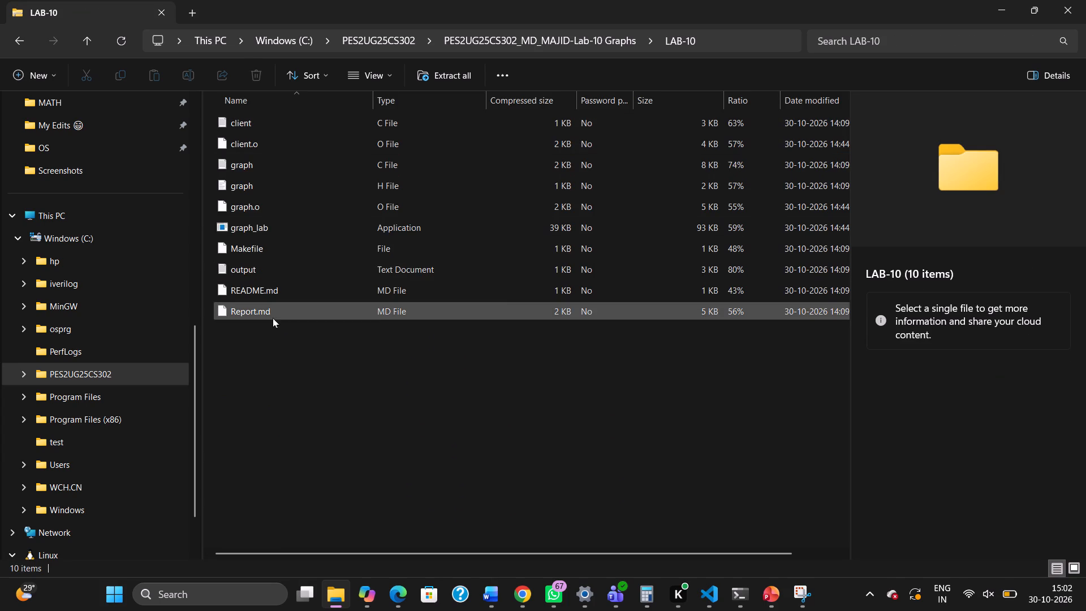
left_click(19, 42)
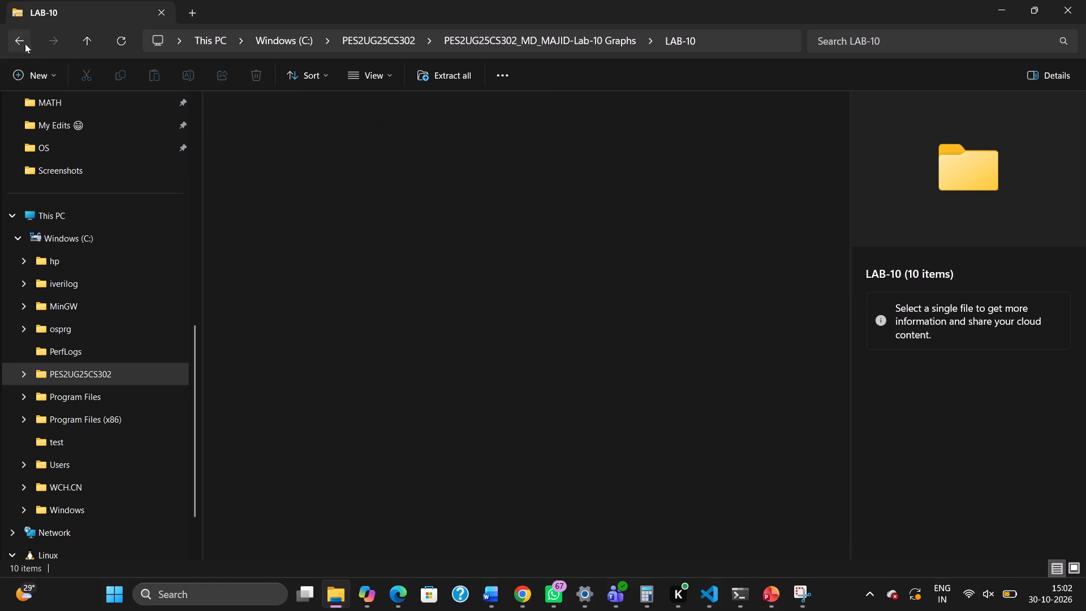
double_click(290, 143)
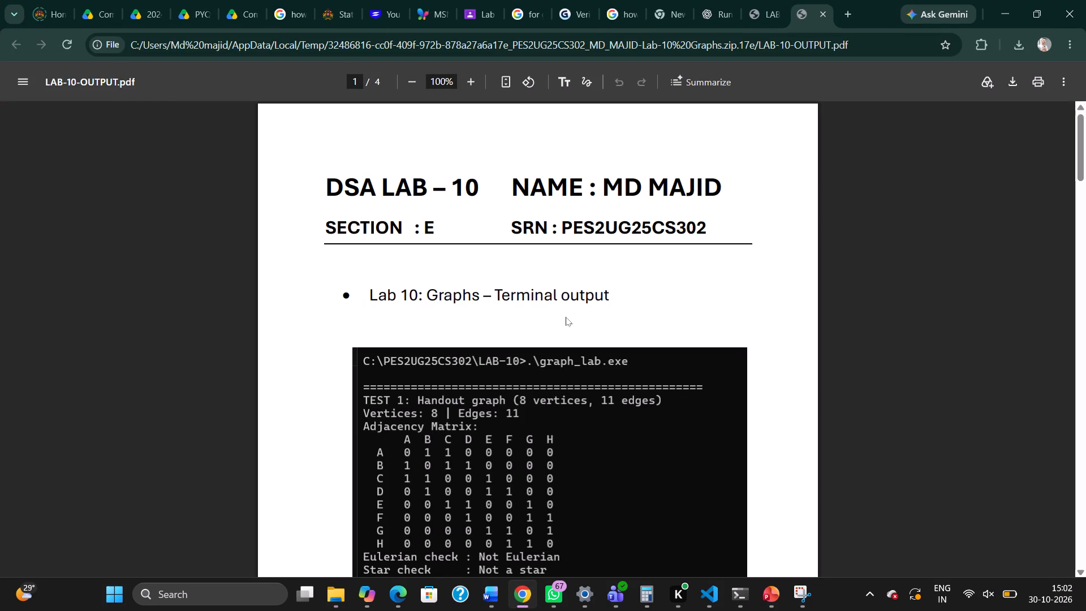
scroll(566, 317, "down", 14)
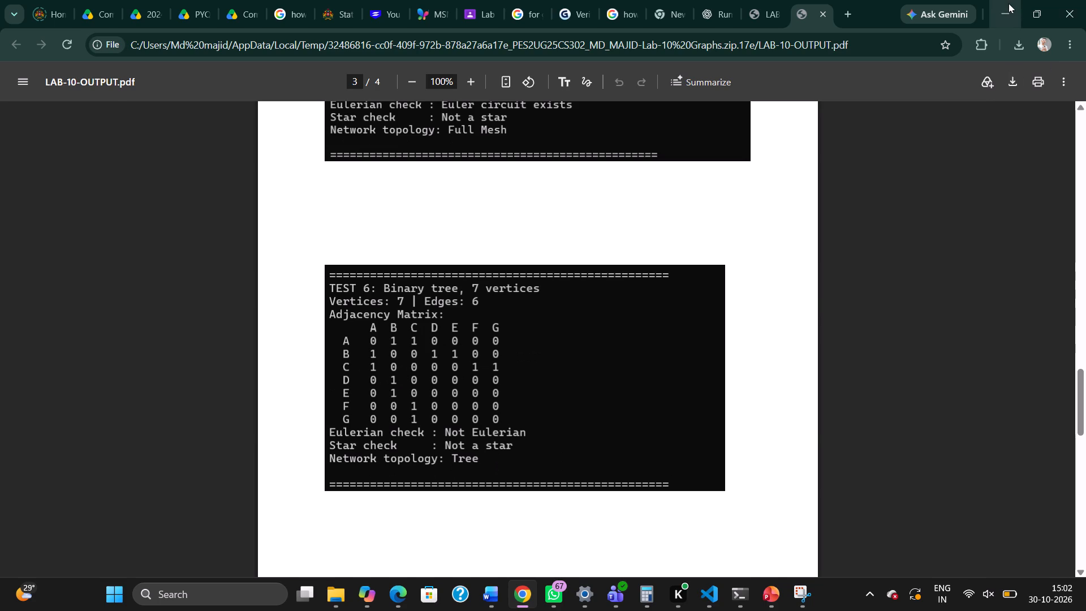
left_click(1009, 3)
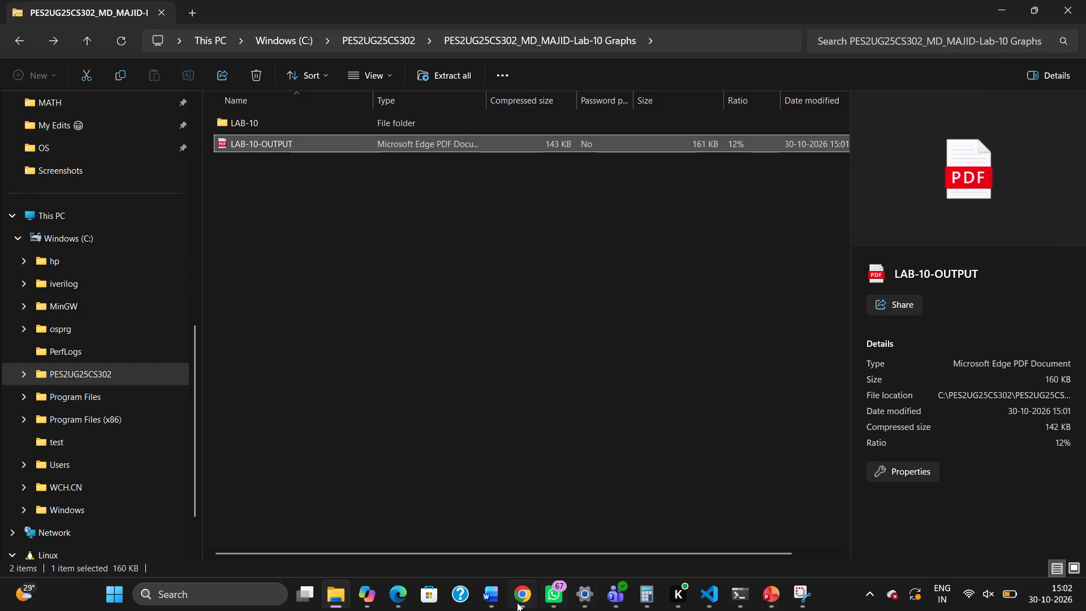
In Chrome, upload the Lab-10 Graphs zip from the student-number folder on Windows (C:) to the Lab 10: Graphs assignment in Google Classroom.
left_click(515, 601)
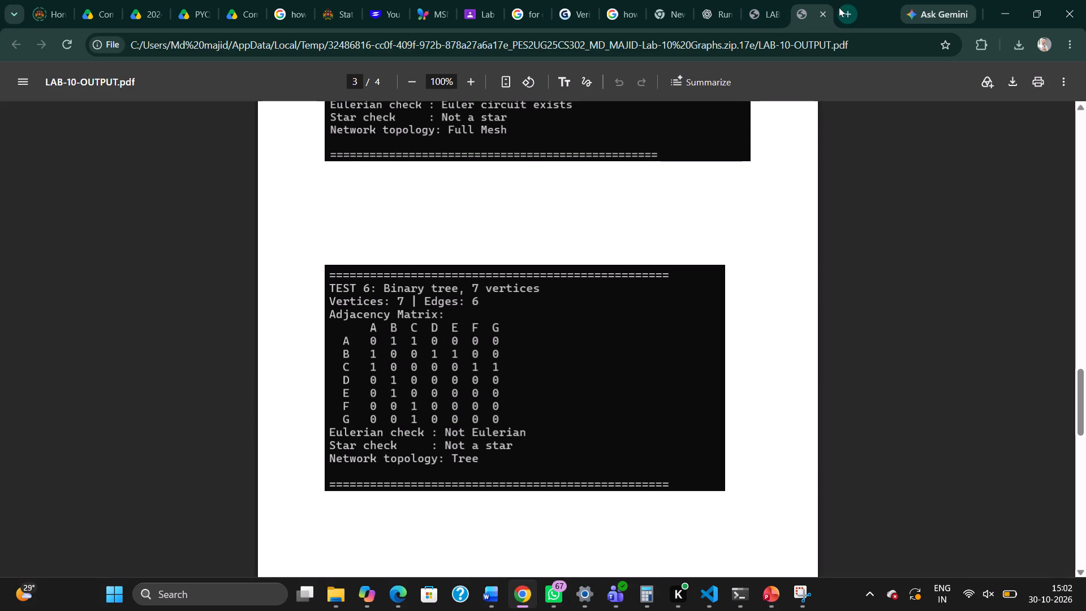
left_click(496, 11)
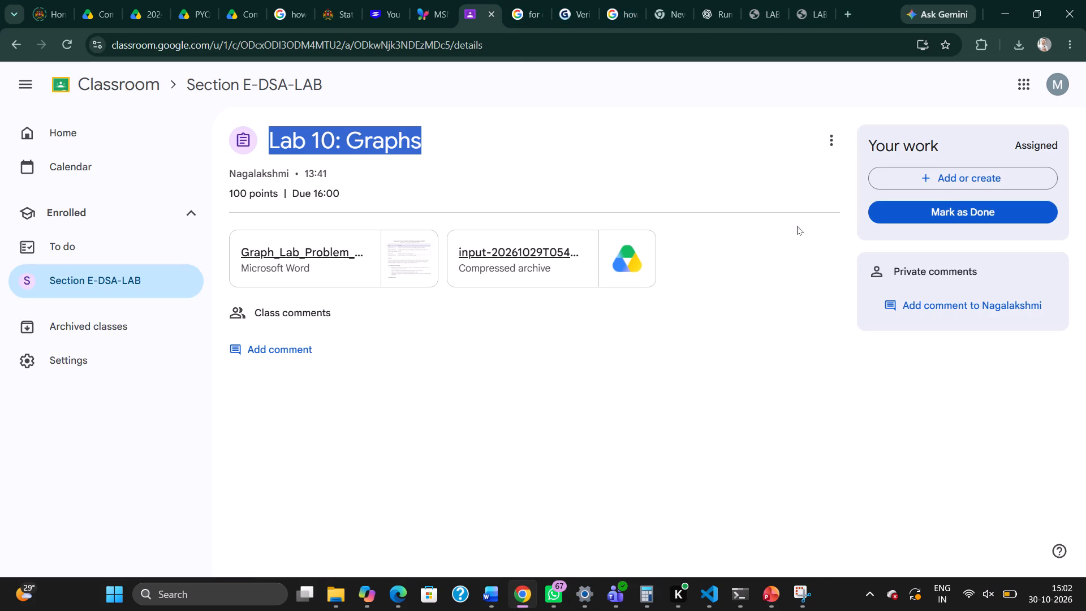
left_click(809, 386)
left_click(972, 181)
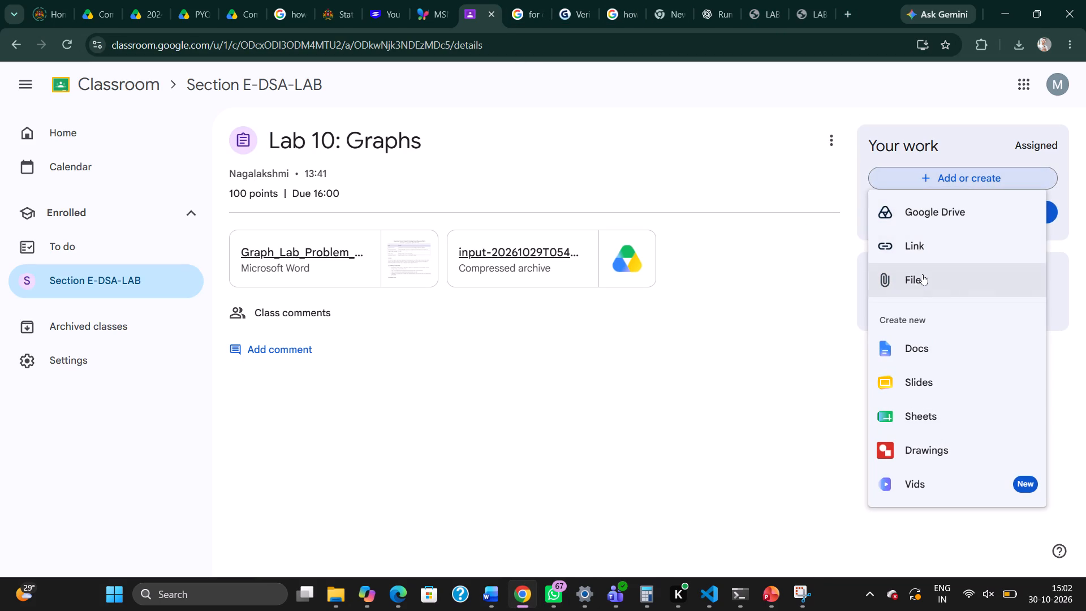
left_click(923, 275)
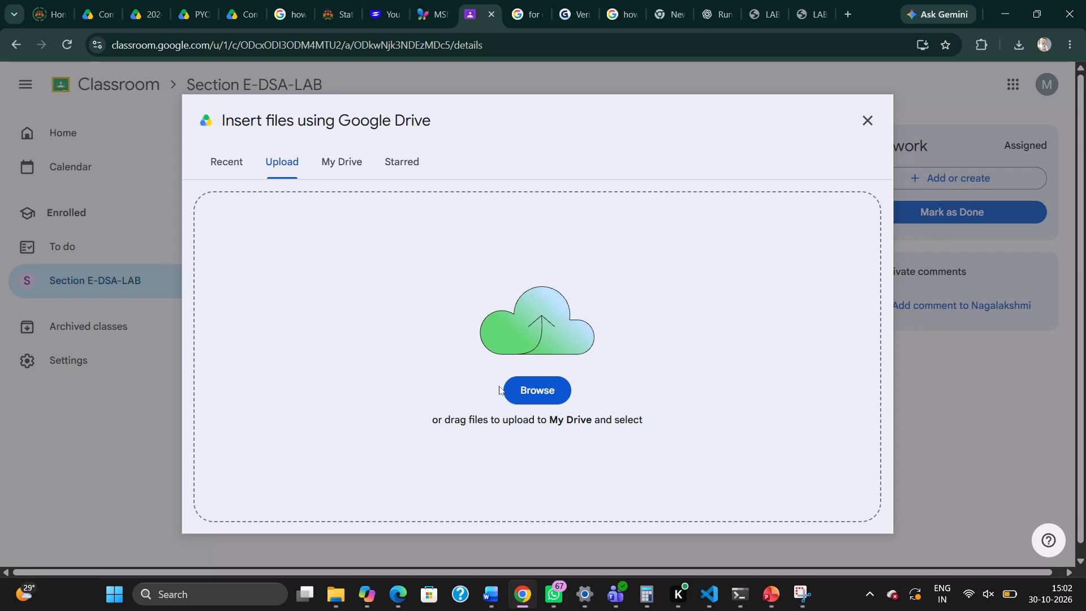
left_click(551, 399)
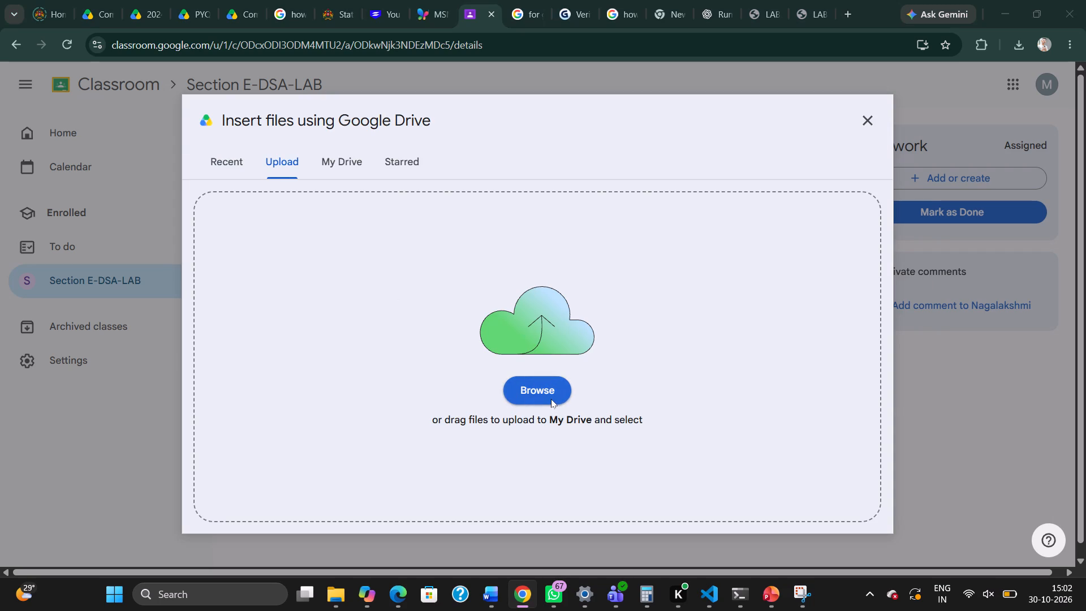
left_click_drag(551, 399, 552, 393)
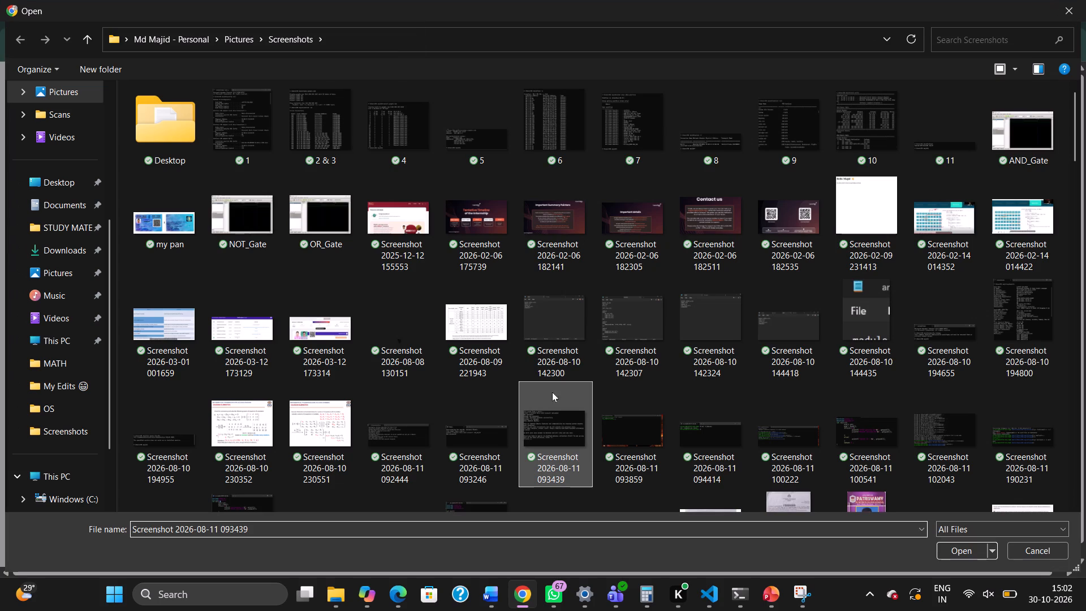
left_click(53, 510)
left_click(66, 455)
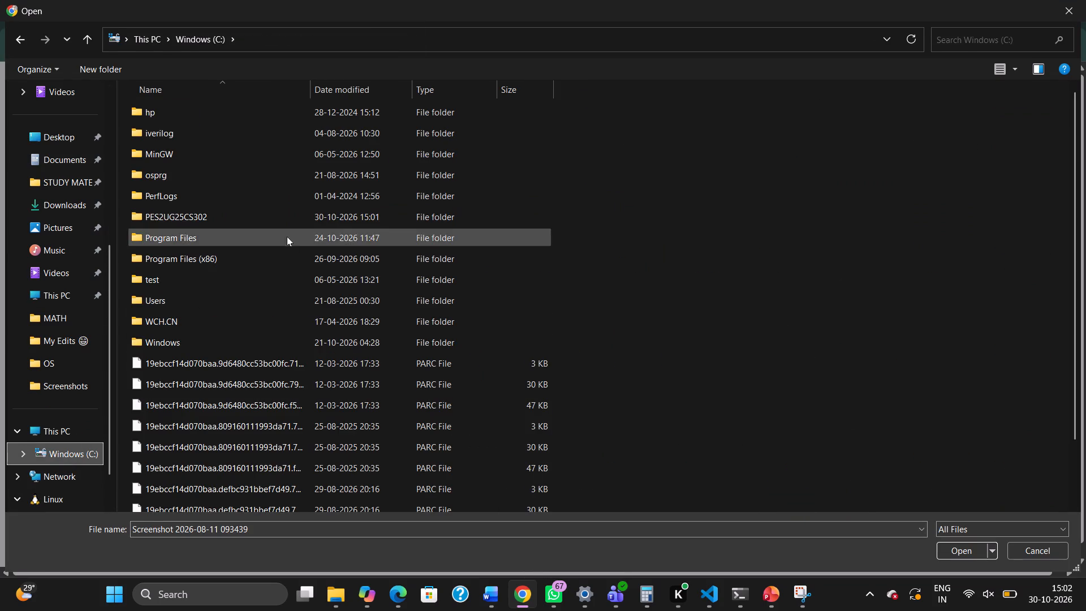
double_click(247, 210)
scroll(296, 338, "down", 7)
scroll(260, 447, "down", 3)
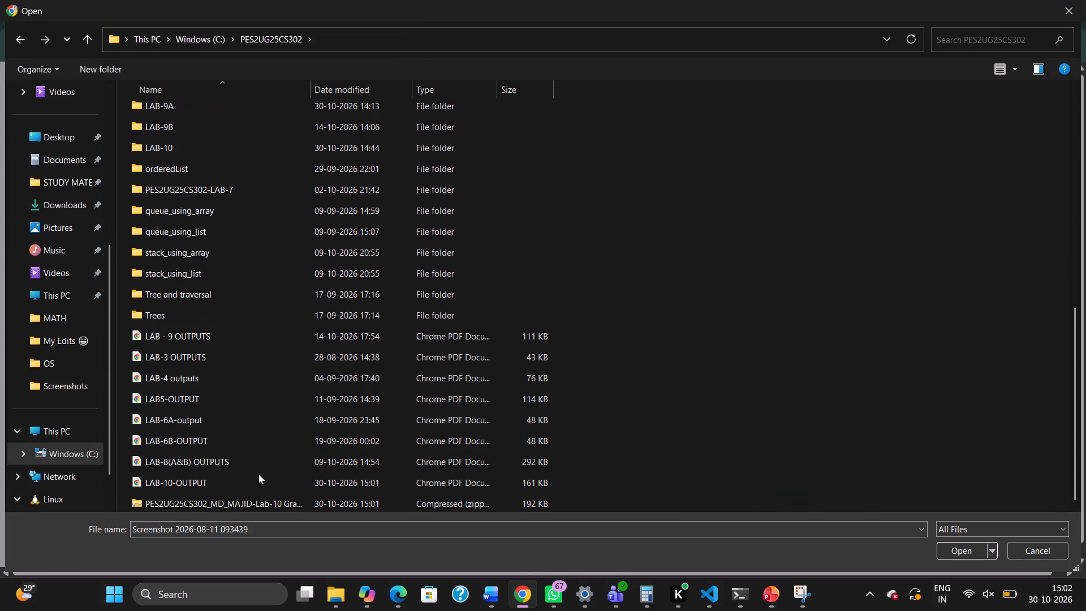
left_click(255, 501)
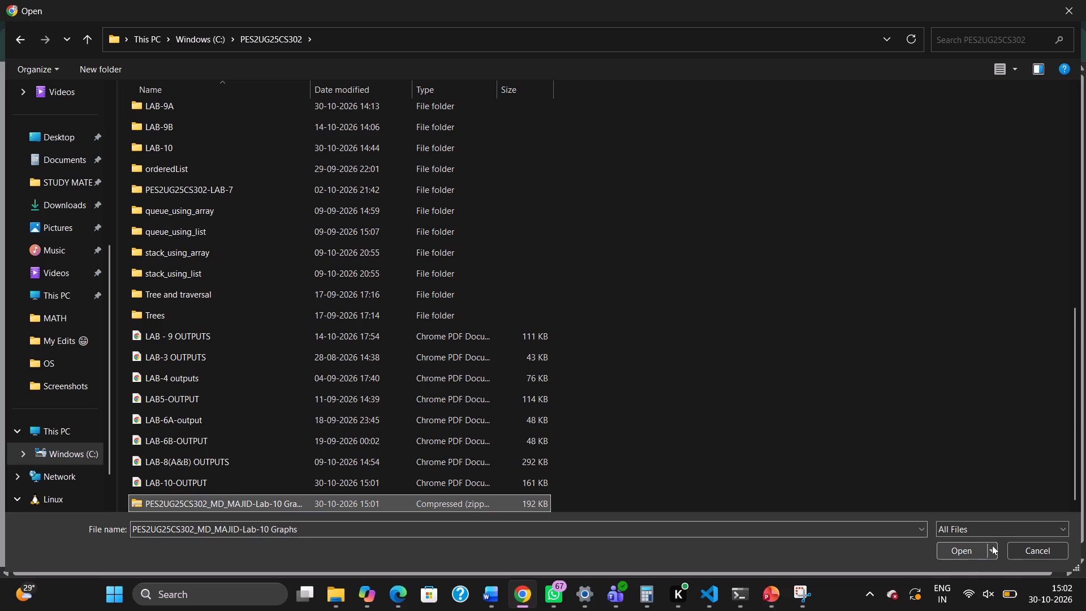
left_click(969, 548)
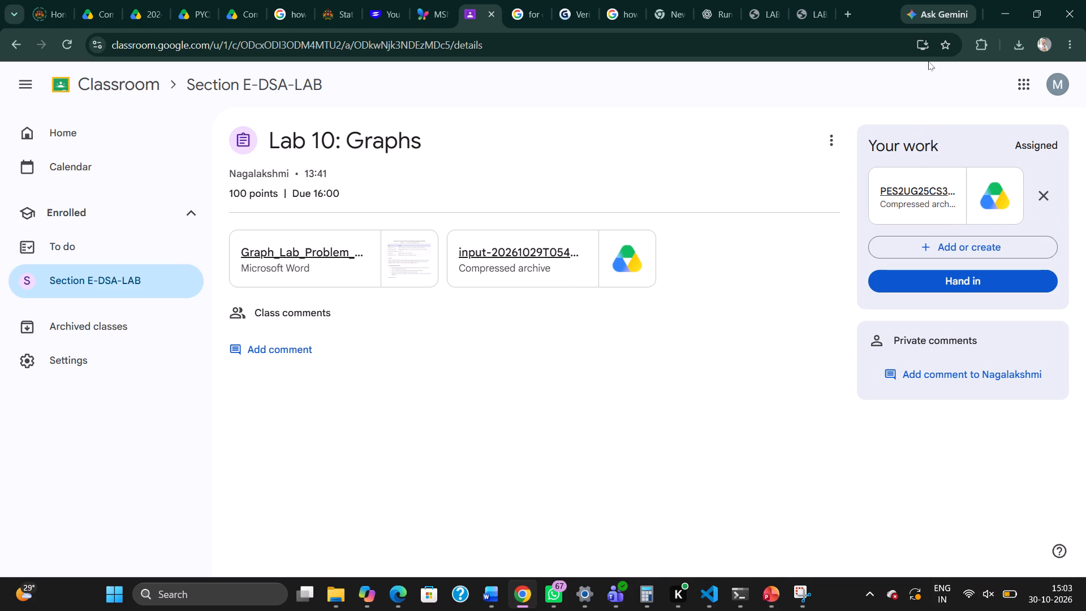
Preview the attached Lab-10 Graphs zip to check its contents, and return to the assignment page.
left_click(903, 187)
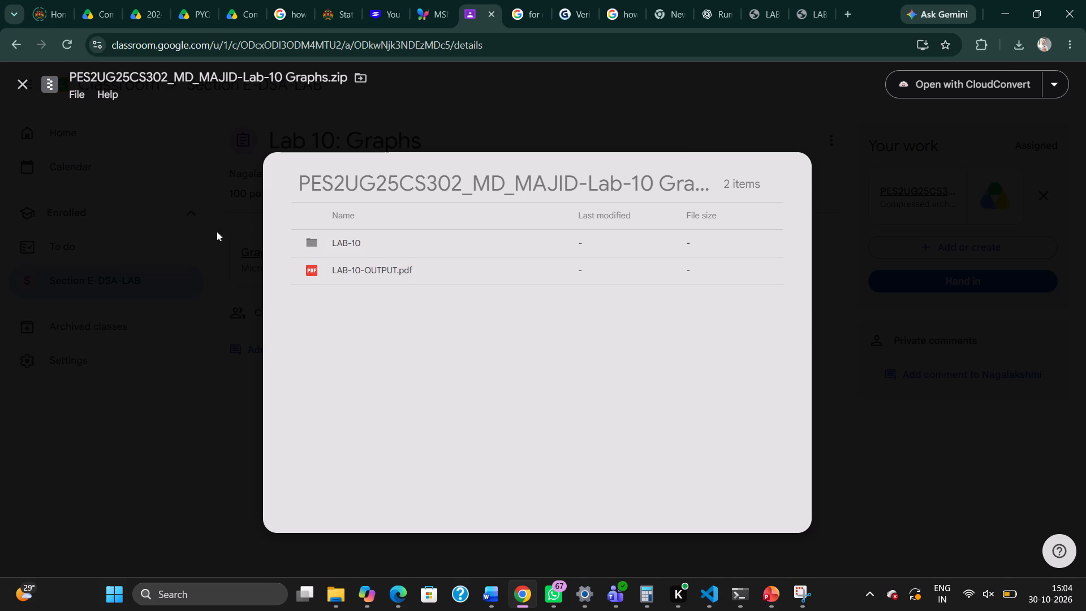
left_click(14, 88)
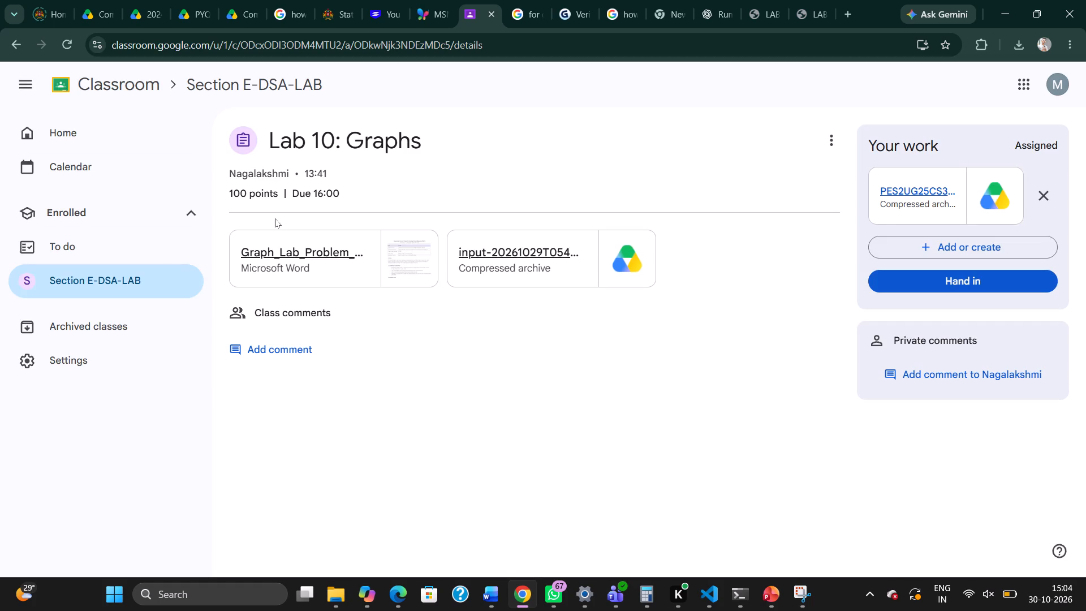